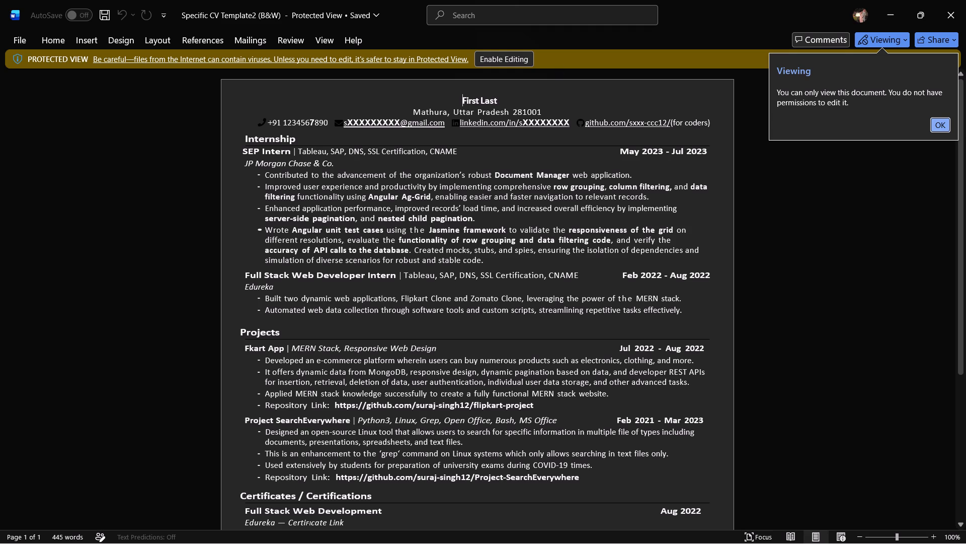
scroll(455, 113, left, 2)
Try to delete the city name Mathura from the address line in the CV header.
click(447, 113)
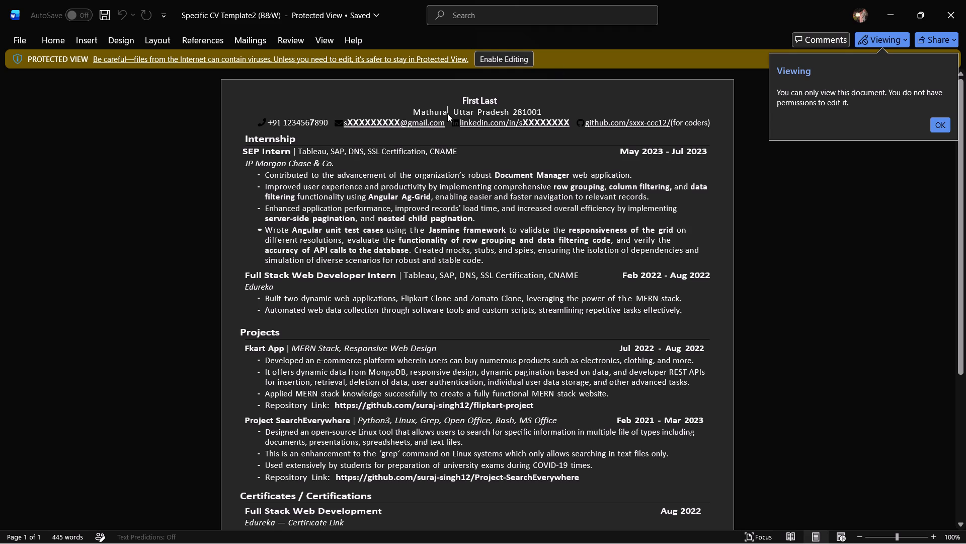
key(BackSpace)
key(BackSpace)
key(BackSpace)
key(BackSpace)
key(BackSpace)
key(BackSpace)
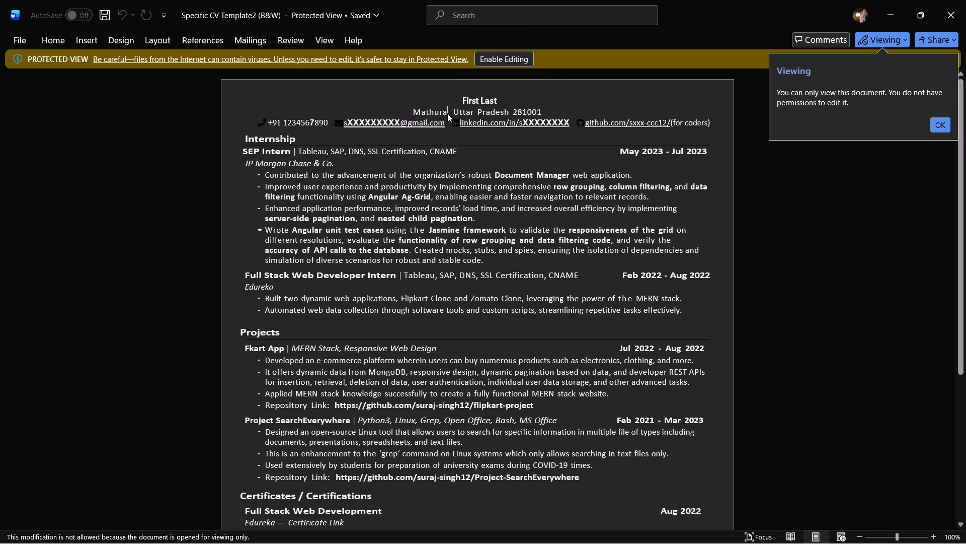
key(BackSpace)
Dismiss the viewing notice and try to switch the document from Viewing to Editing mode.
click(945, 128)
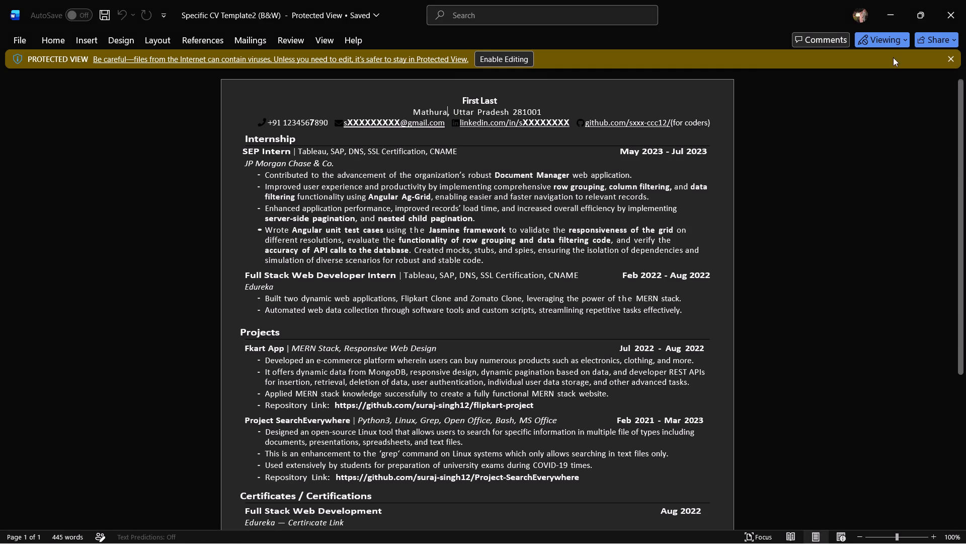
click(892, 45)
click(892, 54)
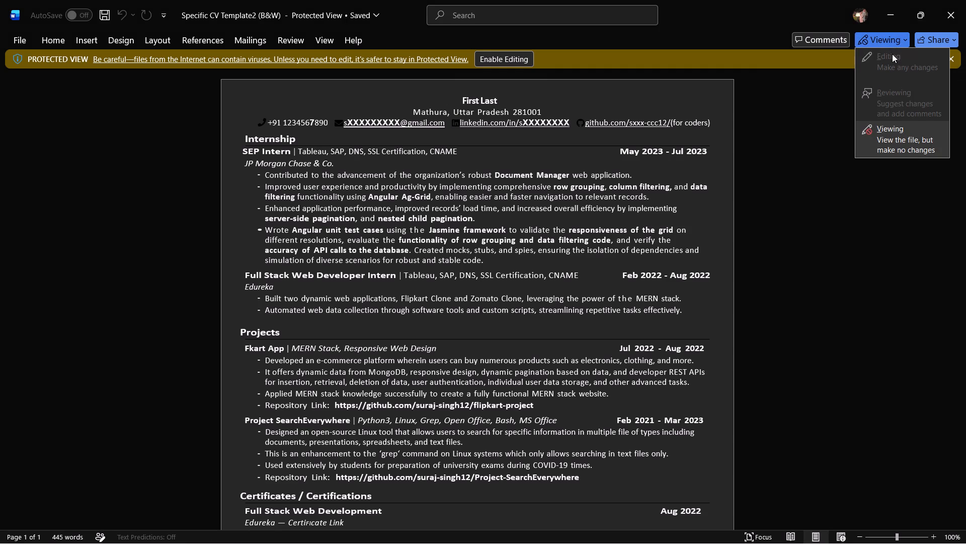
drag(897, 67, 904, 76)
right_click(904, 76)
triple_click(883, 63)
Enable editing of the CV template to take it out of Protected View.
click(525, 52)
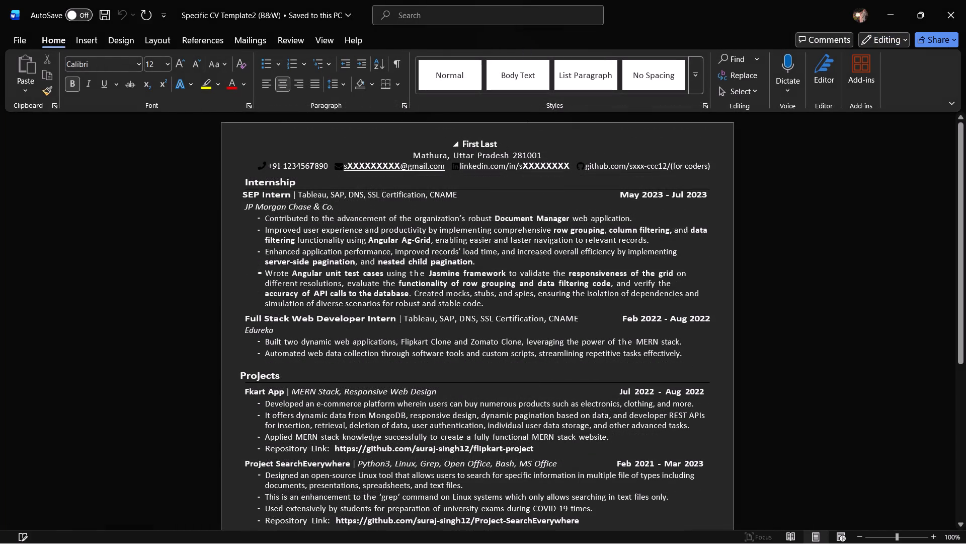
Replace the city Mathura in the CV header's address line with Jhansi.
click(445, 155)
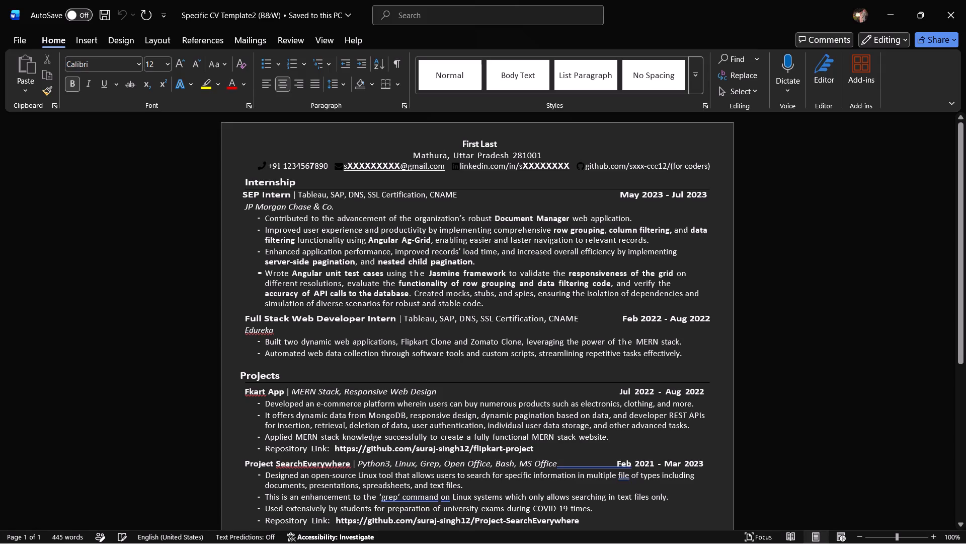
click(446, 156)
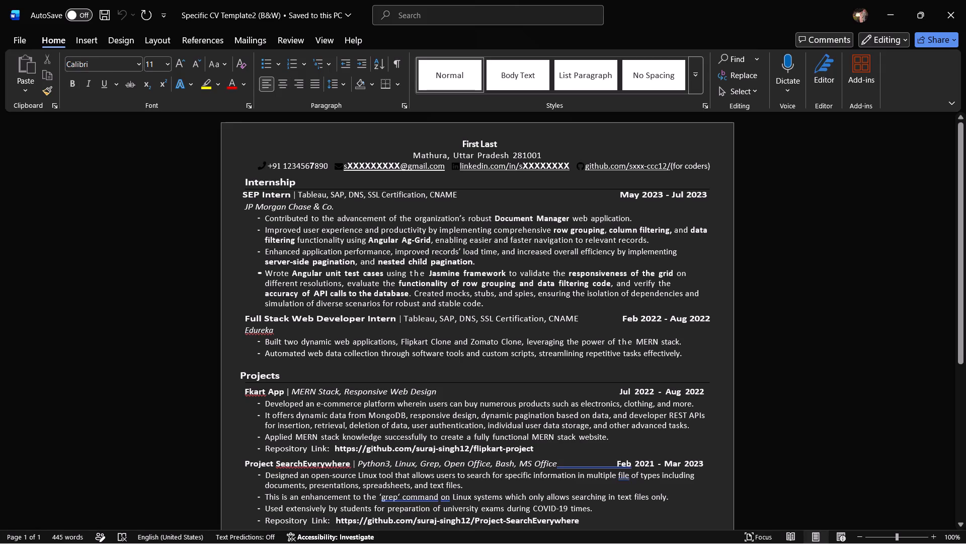
key(BackSpace)
key(BackSpace)
key(BackSpace)
key(BackSpace)
key(BackSpace)
key(BackSpace)
key(BackSpace)
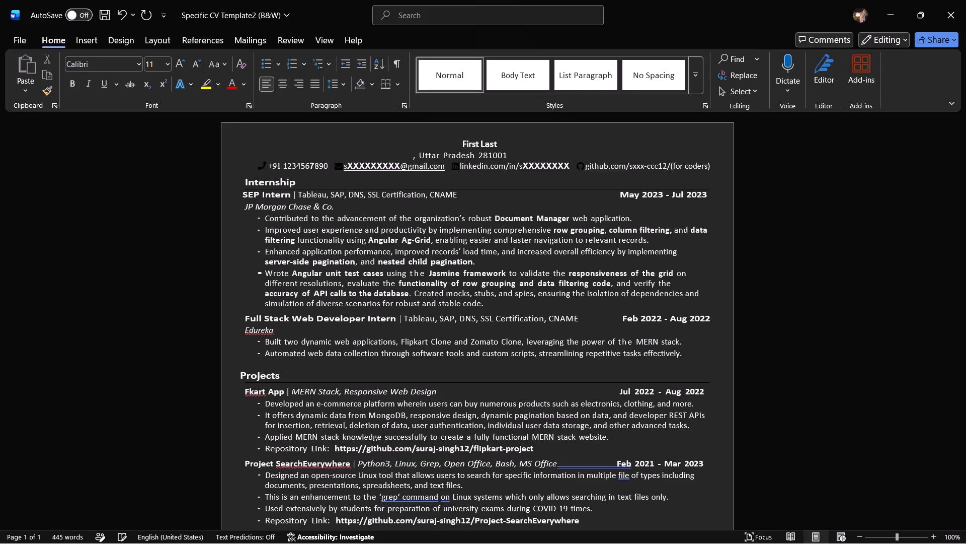
text(Jhanshi)
key(BackSpace)
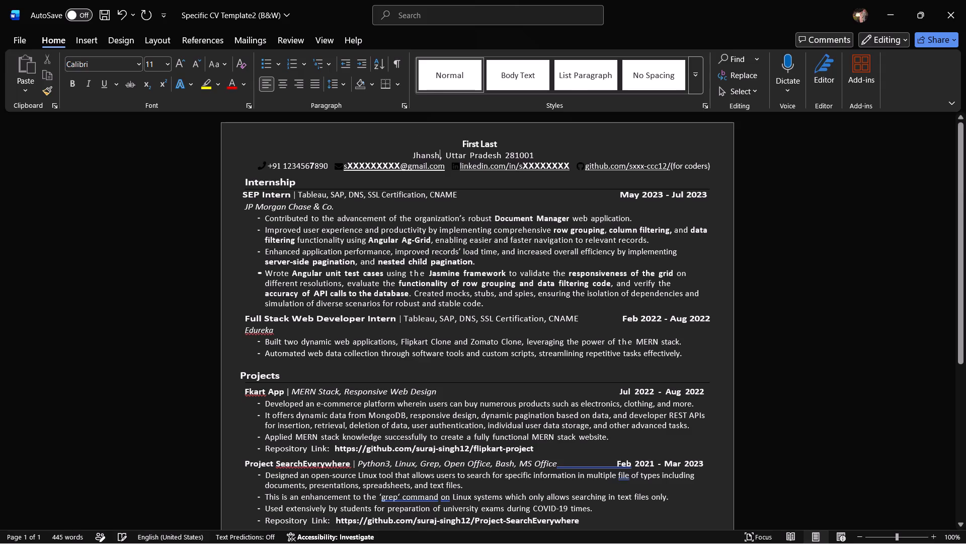
key(BackSpace)
key(i)
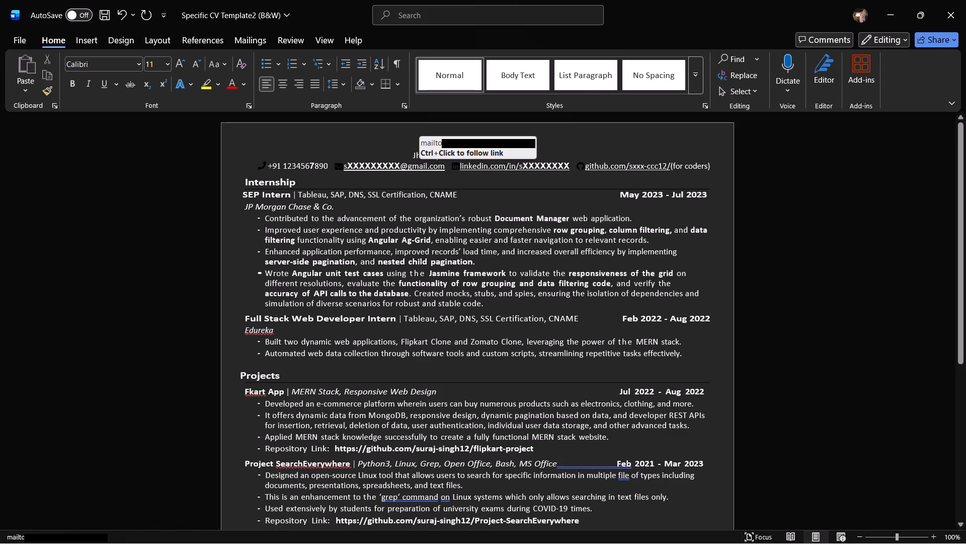
Delete the placeholder phone number's digits after the +91 country code in the CV header's contact line.
click(326, 166)
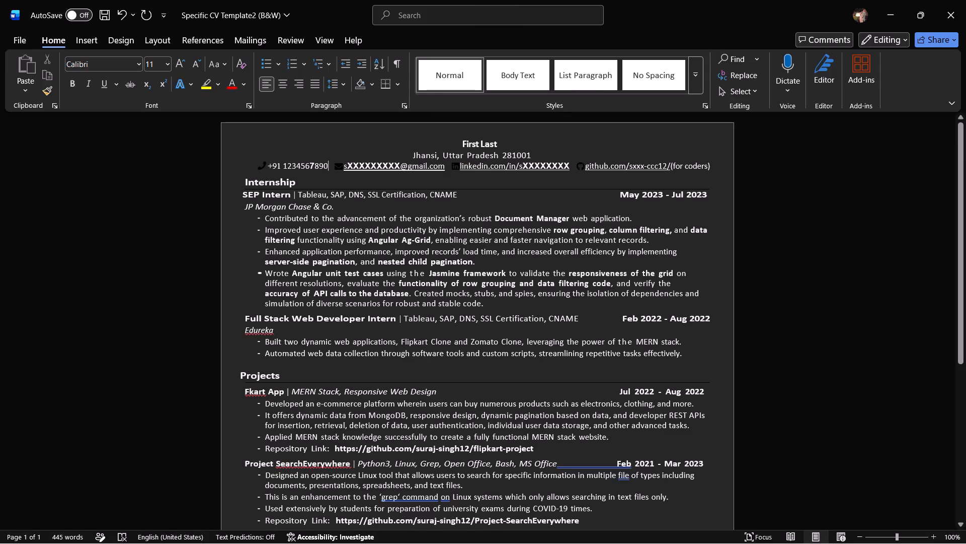
key(BackSpace)
key(BackSpace)
key(BackSpace)
key(BackSpace)
key(BackSpace)
key(BackSpace)
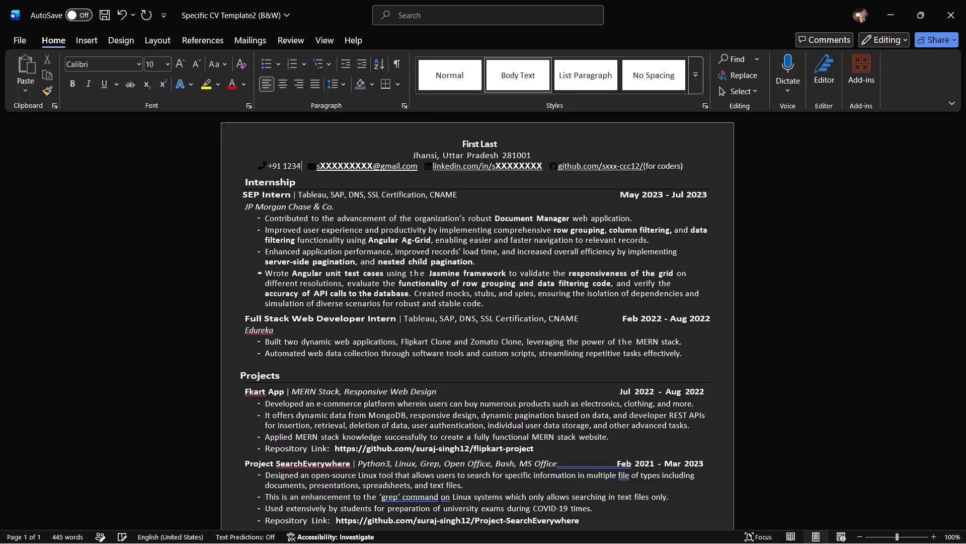
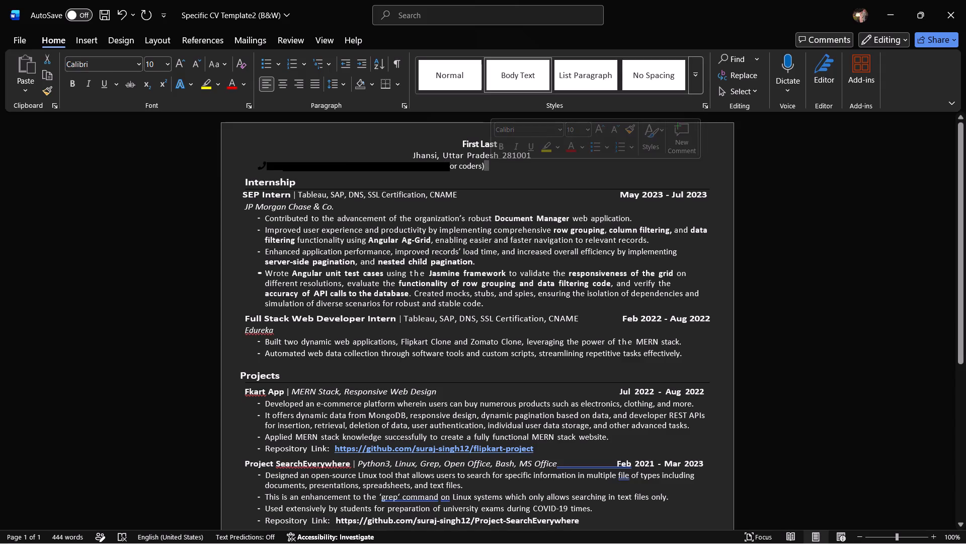
Delete the trailing text "or coders)" from the end of the CV header's contact line.
drag(448, 168, 501, 166)
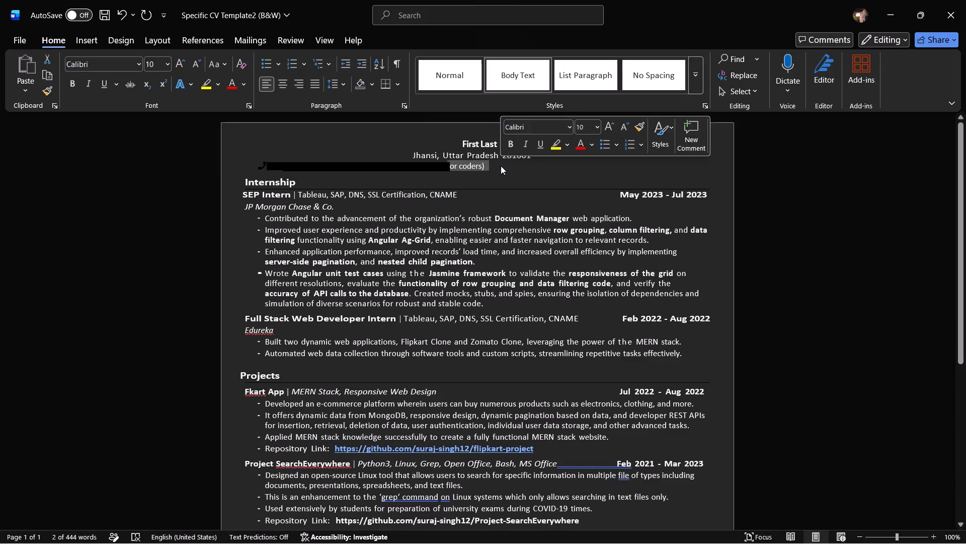
key(BackSpace)
key(BackSpace)
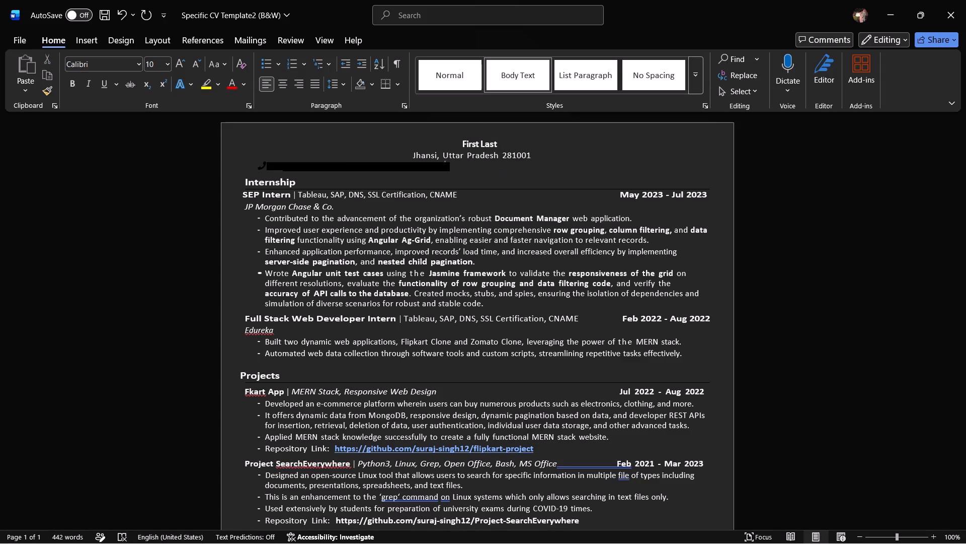
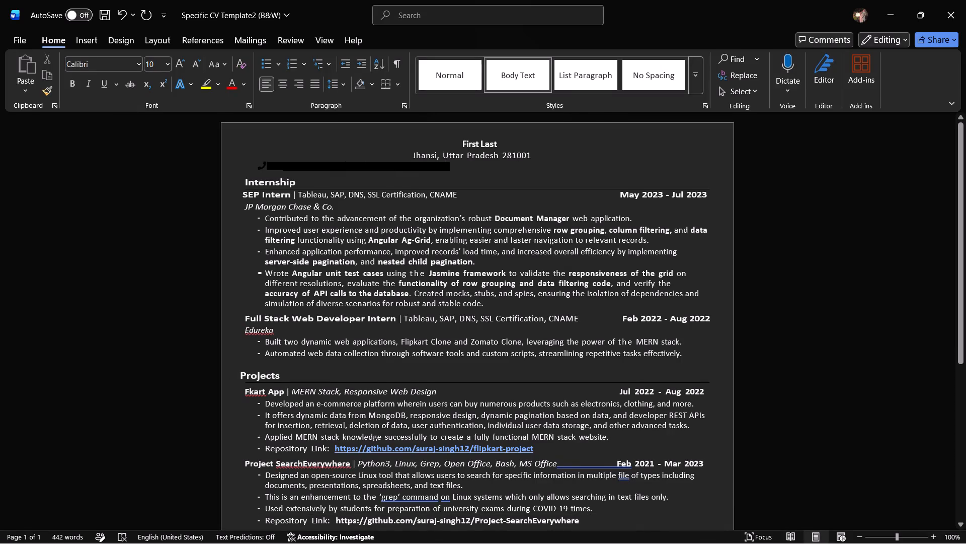
Review the rest of the CV template, from the Internship and Projects sections through Certificates, Skills and Education.
scroll(540, 288, down, 1)
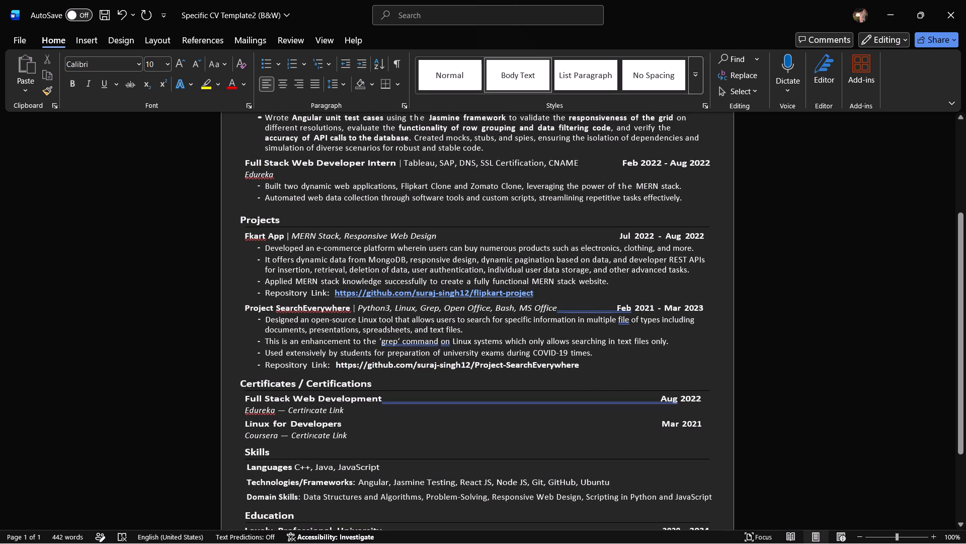
click(455, 374)
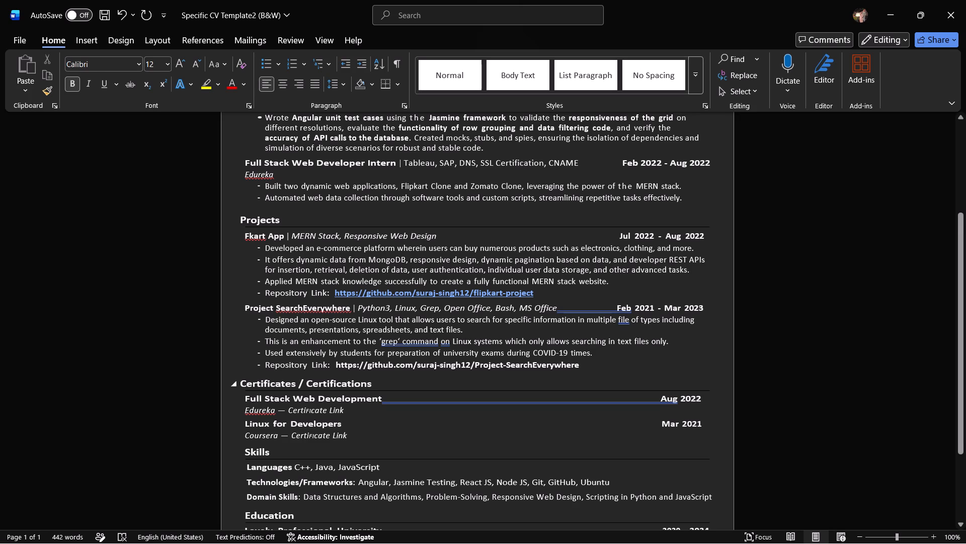
scroll(406, 381, down, 1)
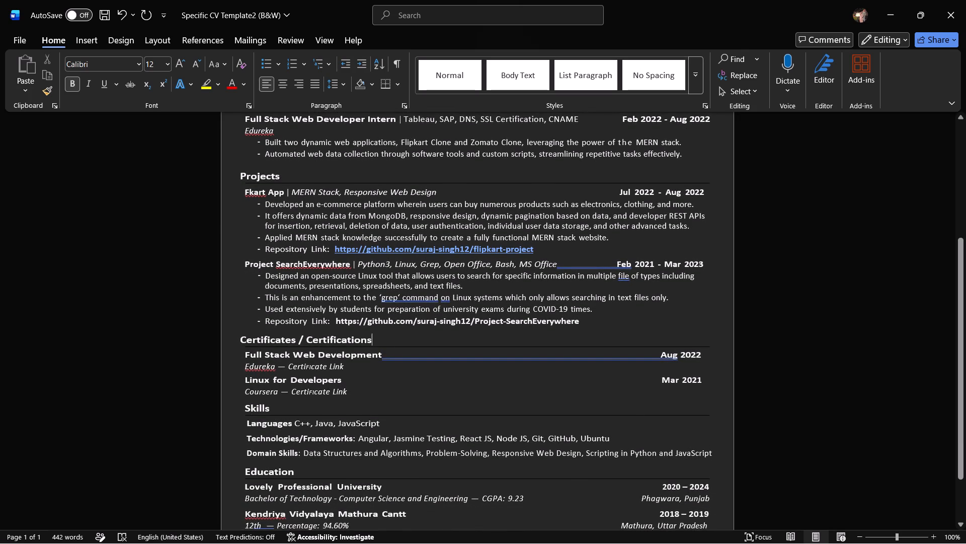
scroll(406, 381, up, 2)
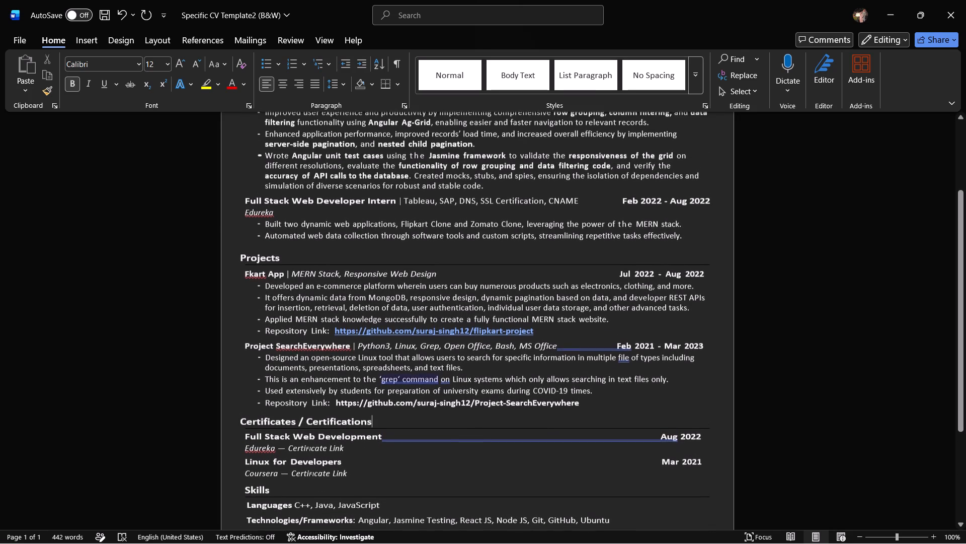
scroll(406, 381, up, 1)
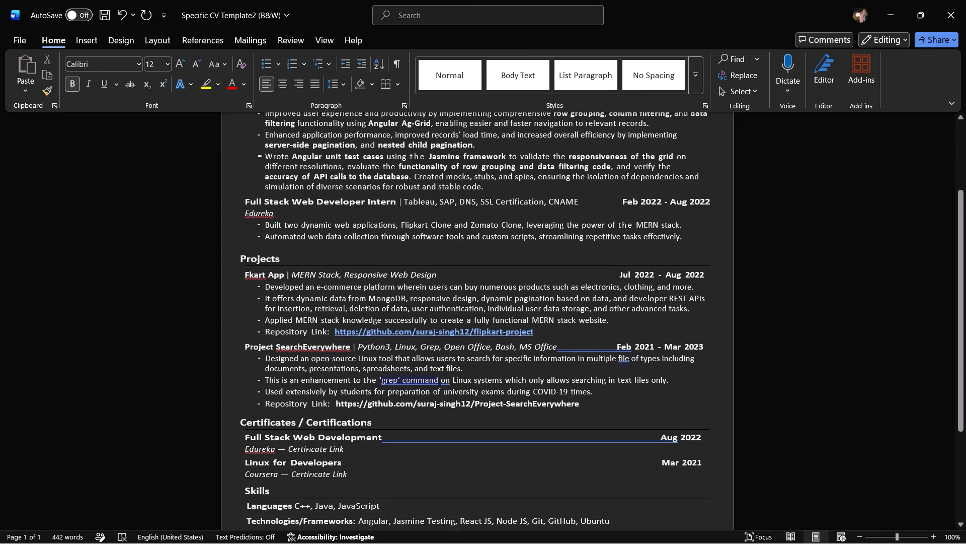
scroll(406, 381, down, 1)
scroll(397, 331, up, 1)
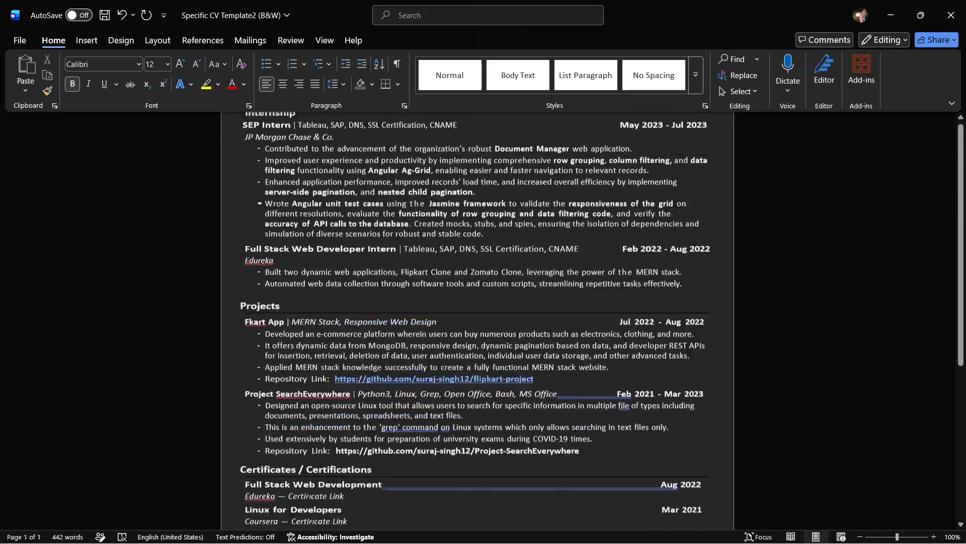
scroll(397, 331, up, 1)
scroll(397, 331, down, 2)
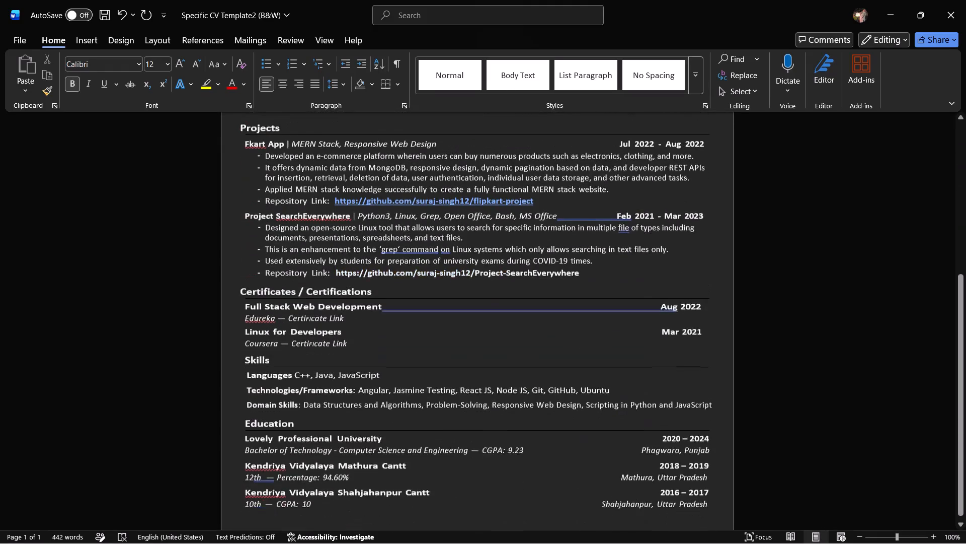
scroll(397, 331, down, 1)
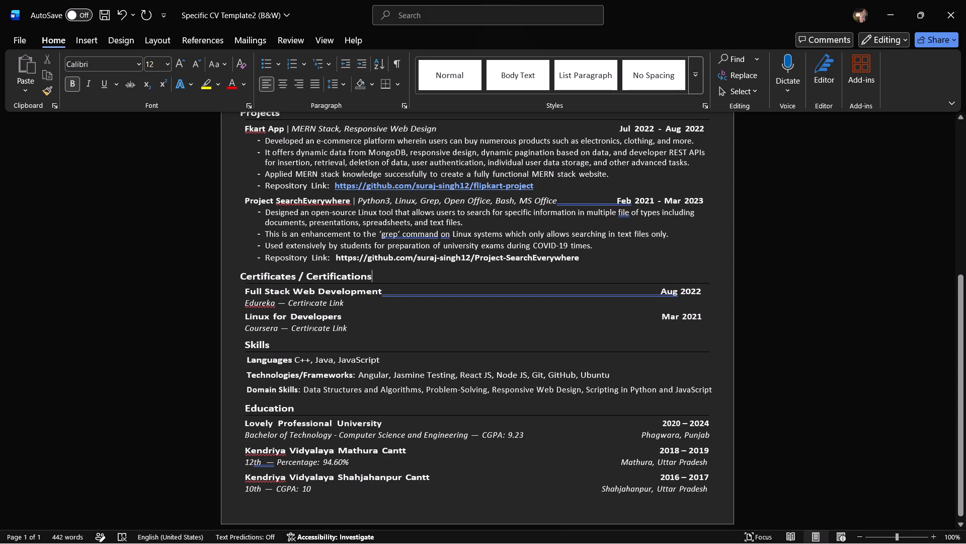
scroll(376, 292, down, 1)
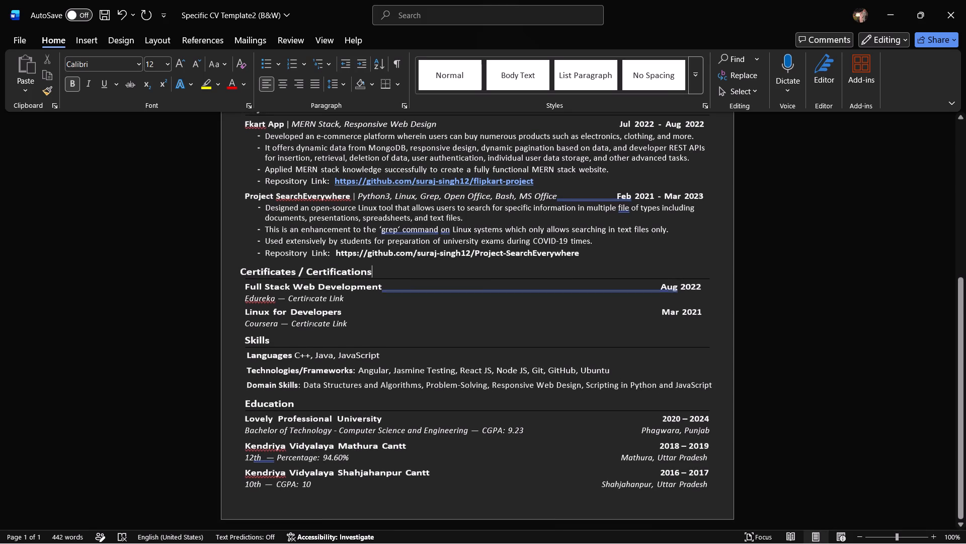
scroll(376, 292, down, 2)
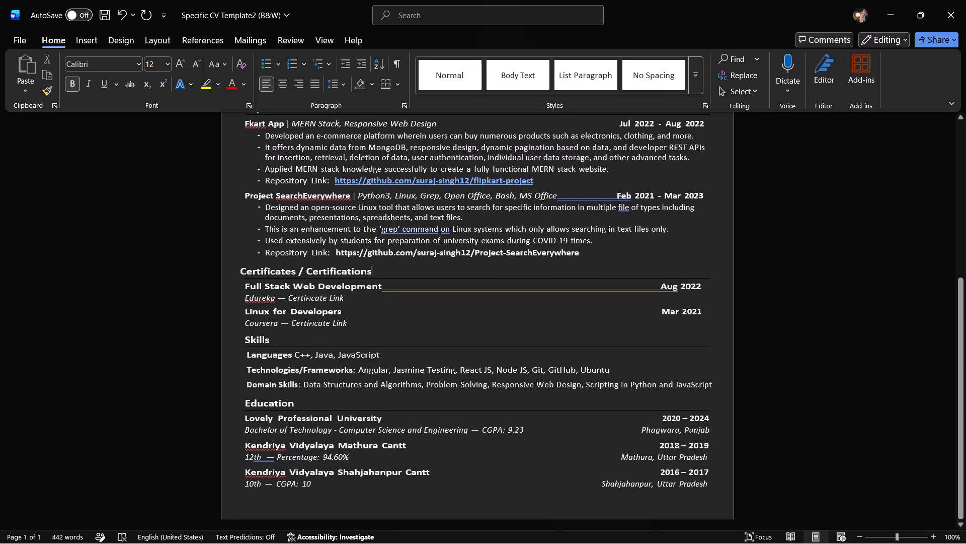
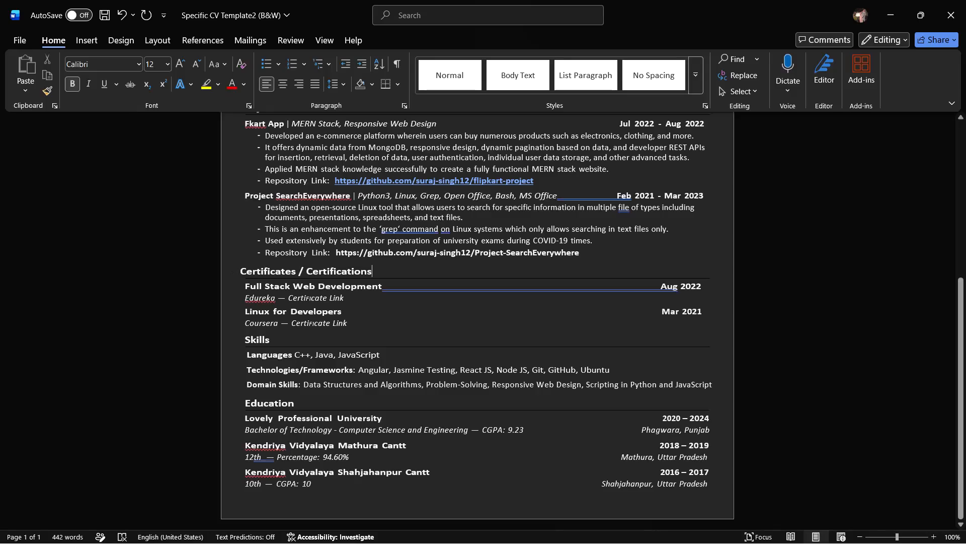
Review the CV template again from the header and Internship section through to Education before editing it.
scroll(355, 209, up, 4)
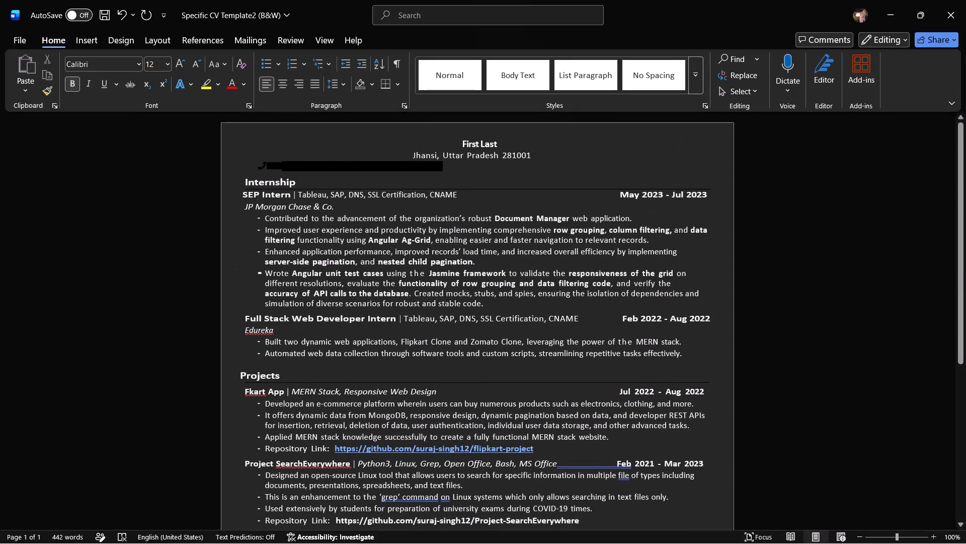
scroll(355, 209, up, 3)
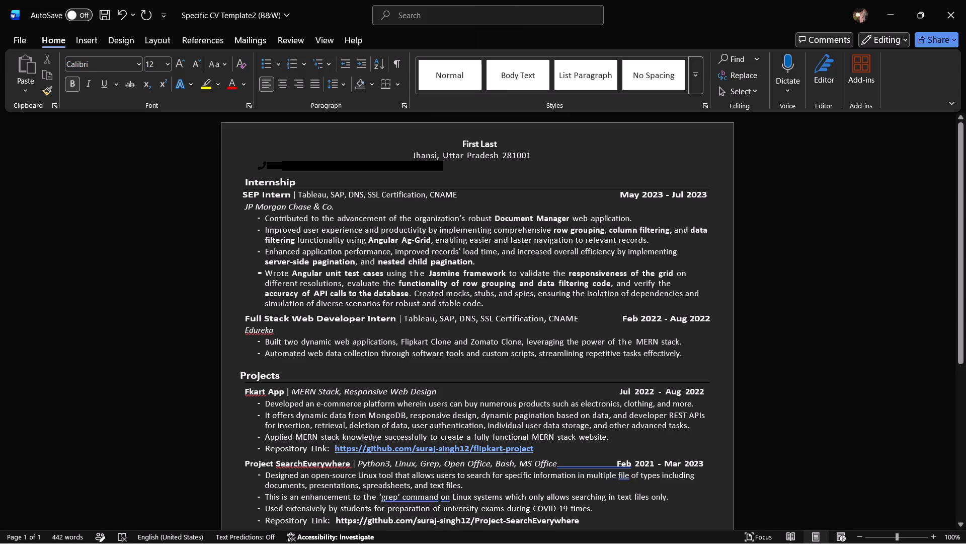
scroll(358, 289, down, 1)
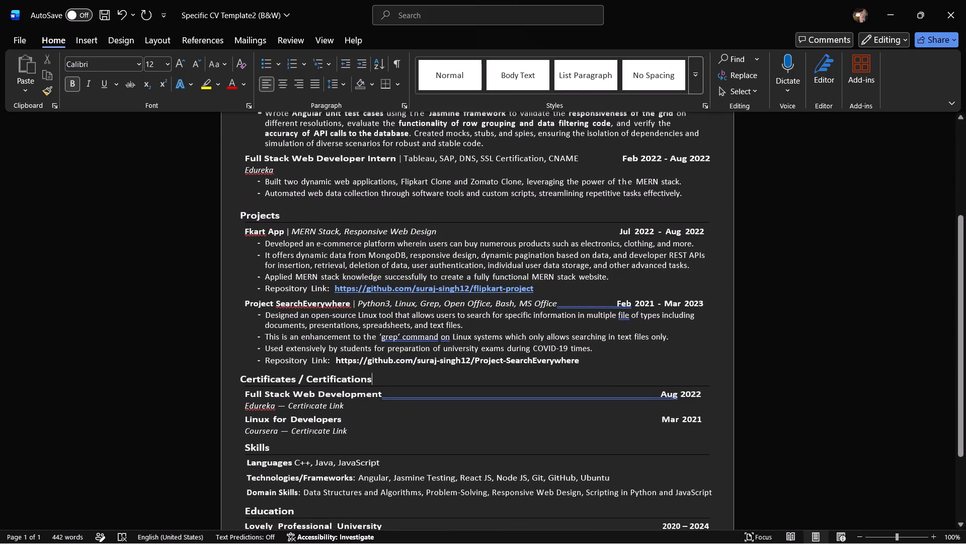
scroll(358, 289, down, 1)
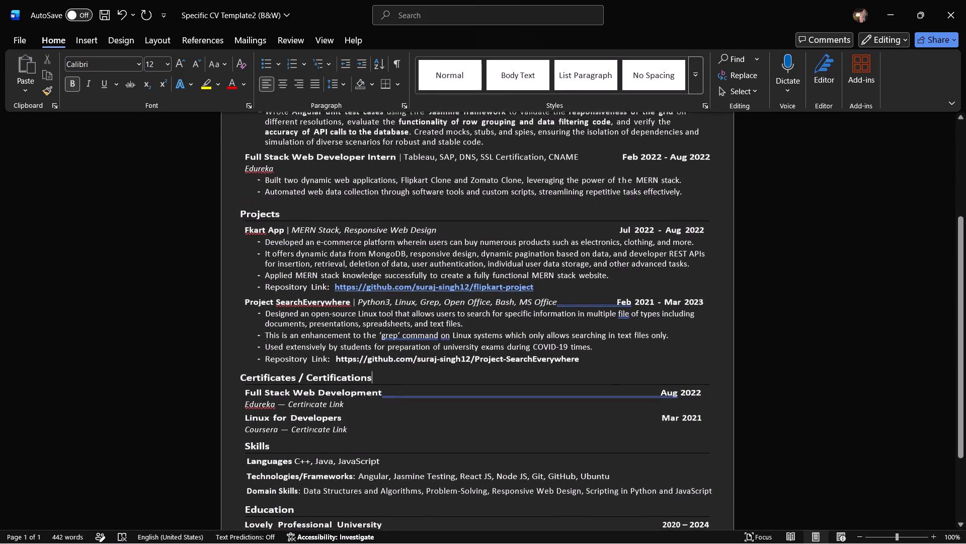
scroll(358, 289, down, 1)
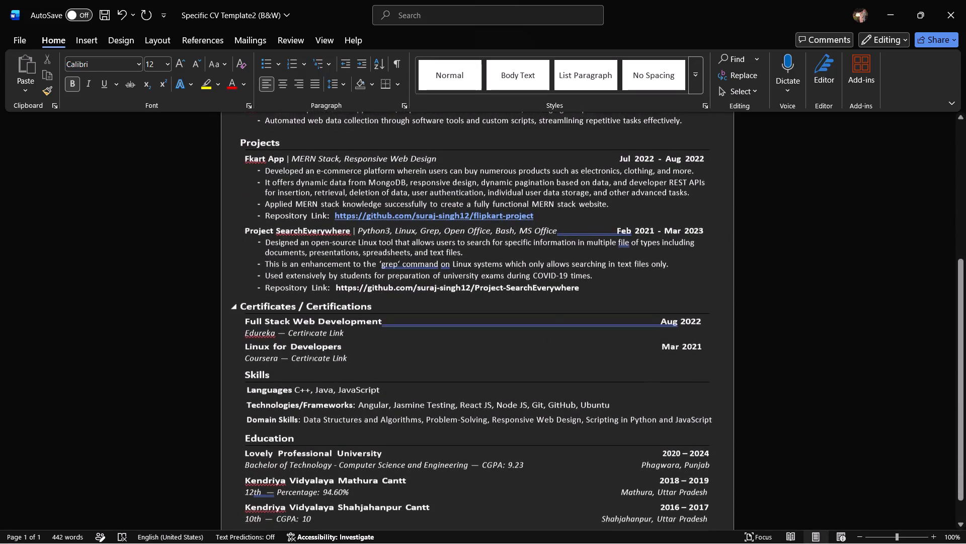
scroll(358, 289, down, 1)
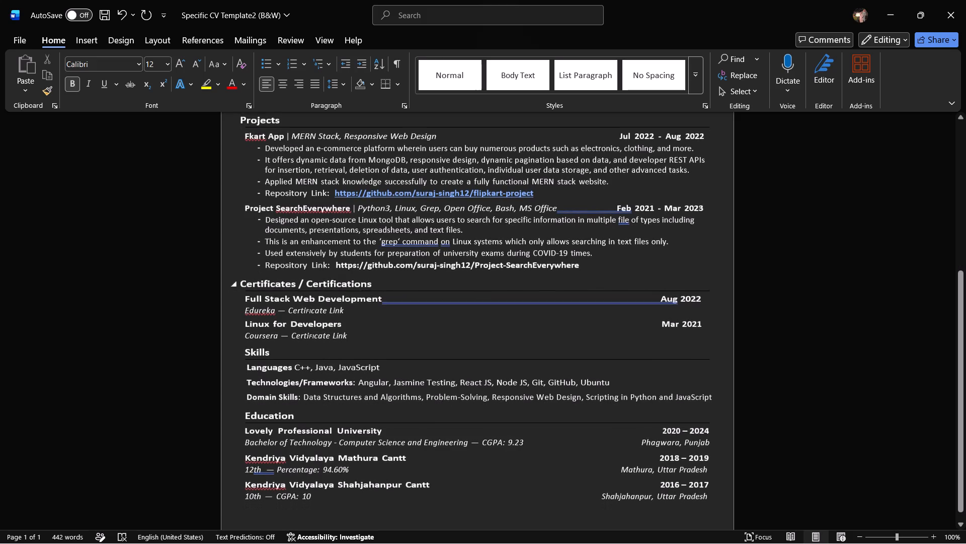
scroll(358, 289, down, 1)
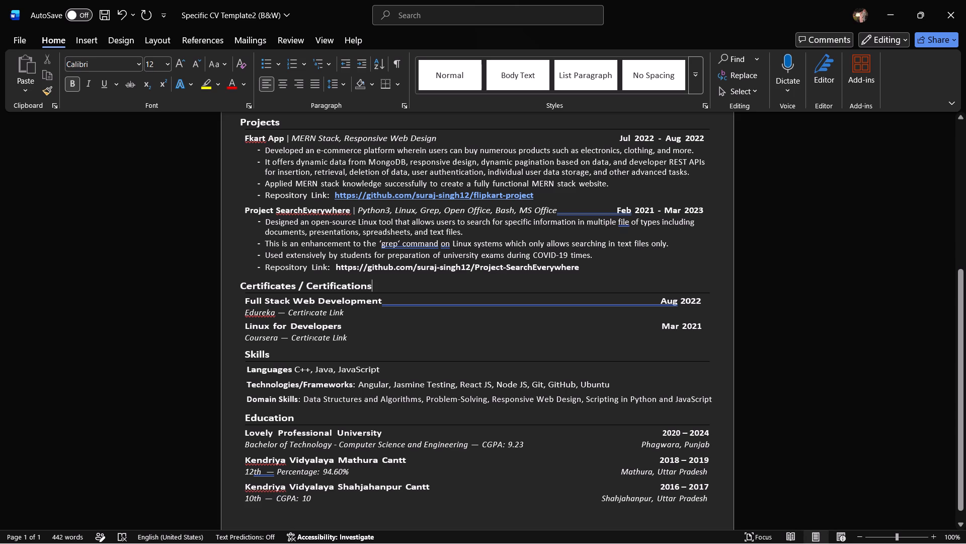
scroll(297, 231, up, 11)
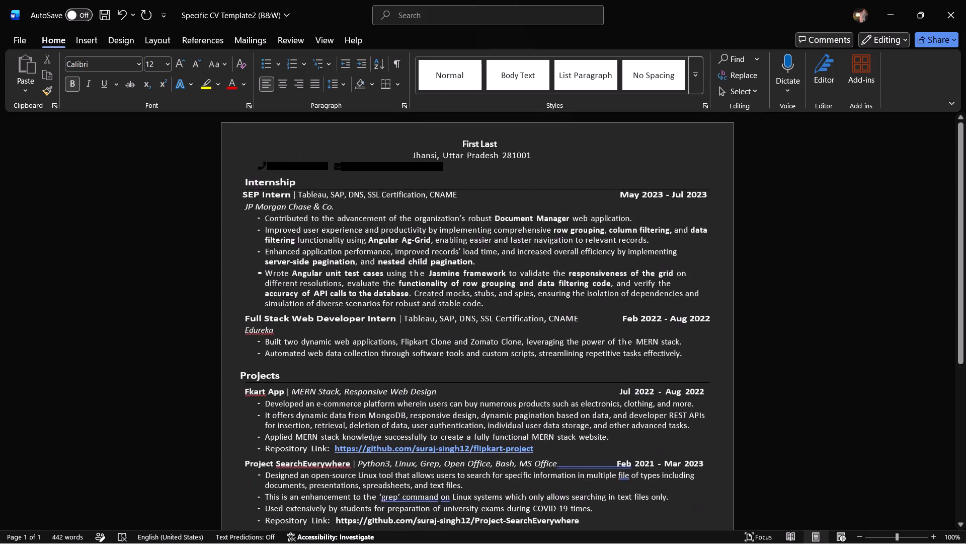
scroll(297, 231, up, 2)
scroll(297, 231, down, 5)
scroll(264, 179, up, 2)
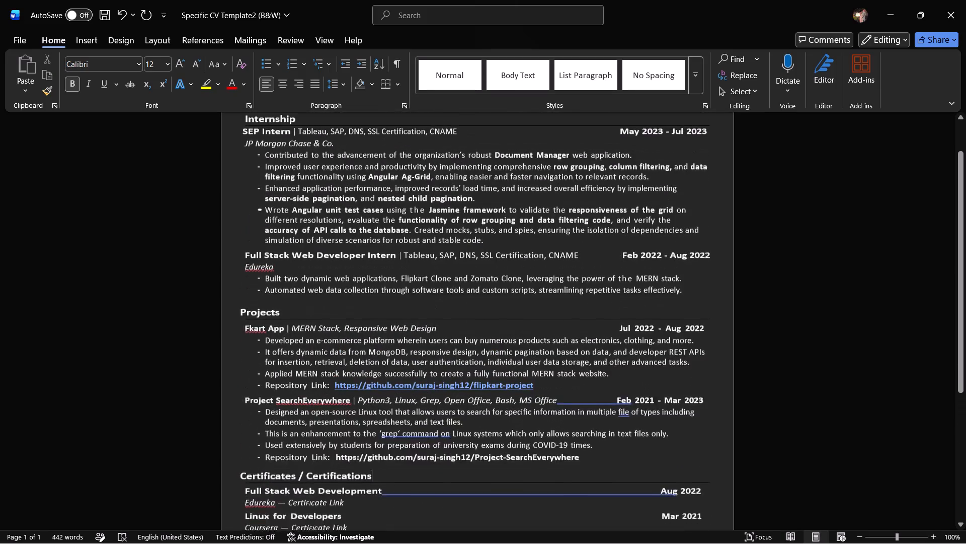
scroll(264, 179, up, 1)
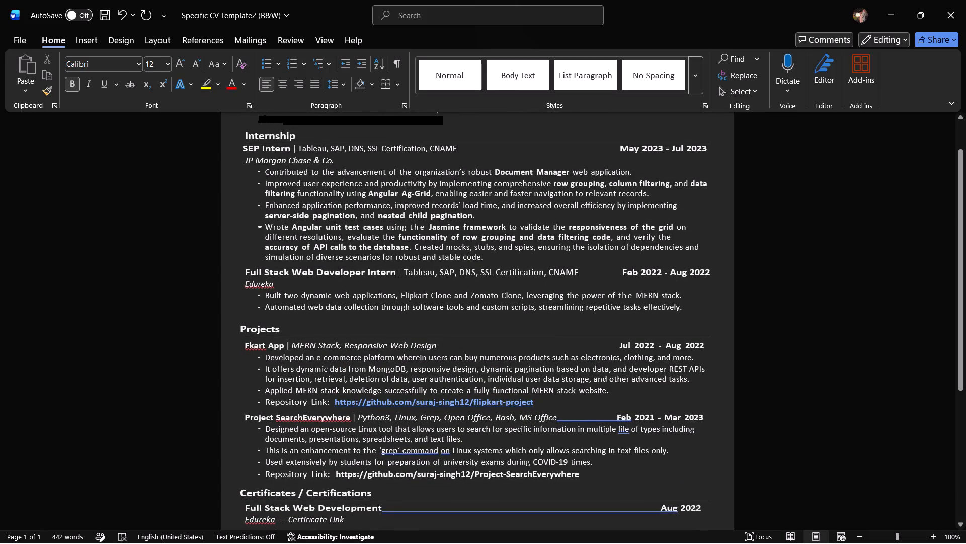
Replace the first internship's title and skills text, "SEP Intern | Tableau, SAP, DNS, SSL Certification, CNAME", with "Finance & sales".
drag(241, 150, 370, 140)
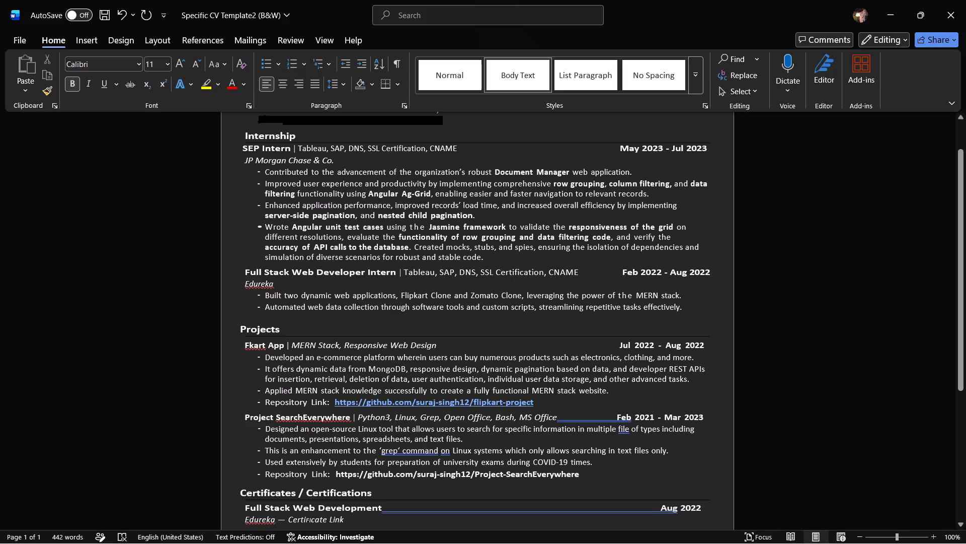
drag(240, 148, 437, 147)
scroll(317, 151, right, 2)
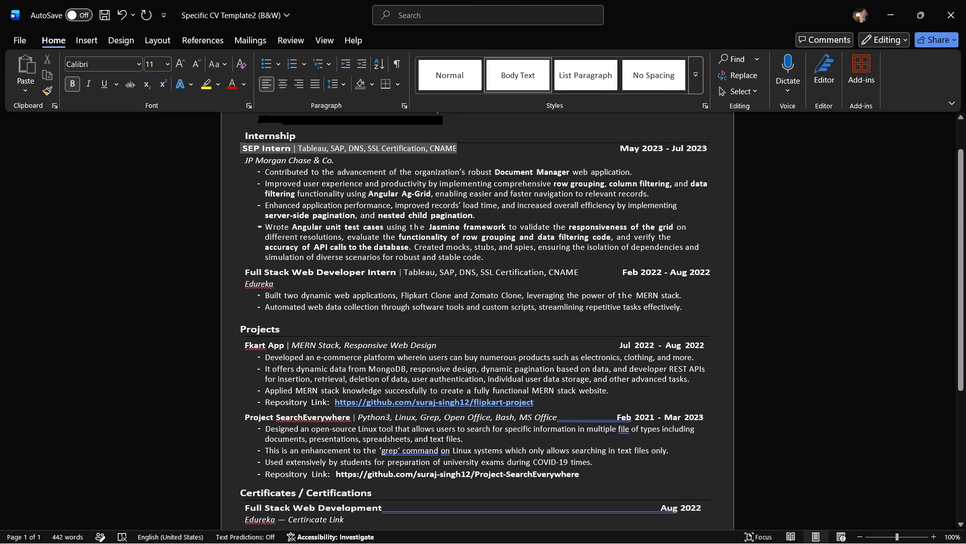
drag(437, 147, 442, 148)
key(BackSpace)
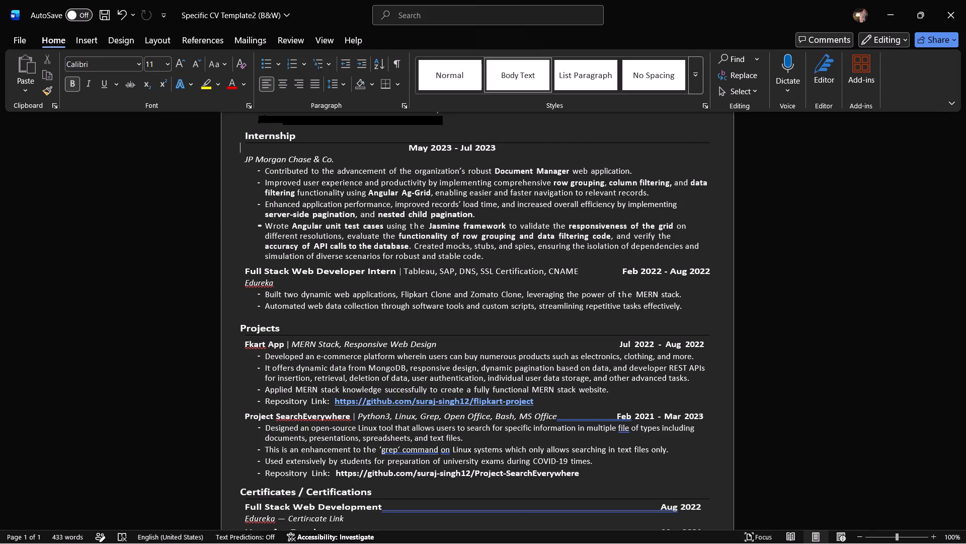
text(finsm)
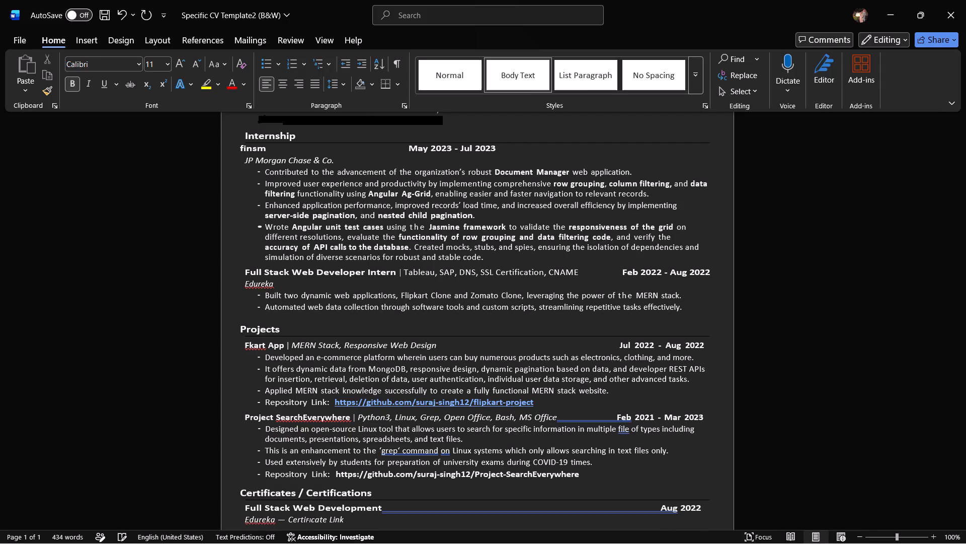
key(BackSpace)
key(n)
key(BackSpace)
key(BackSpace)
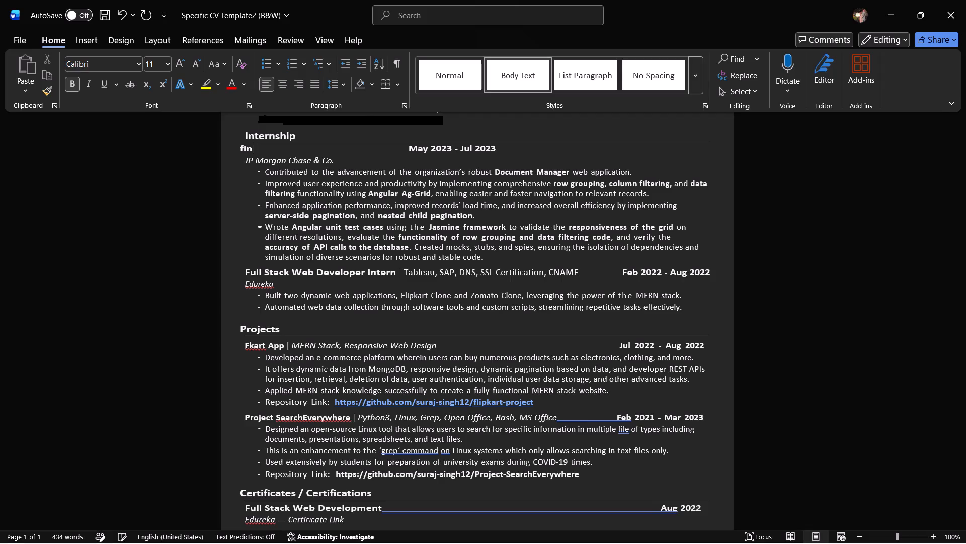
text(ance)
key(space)
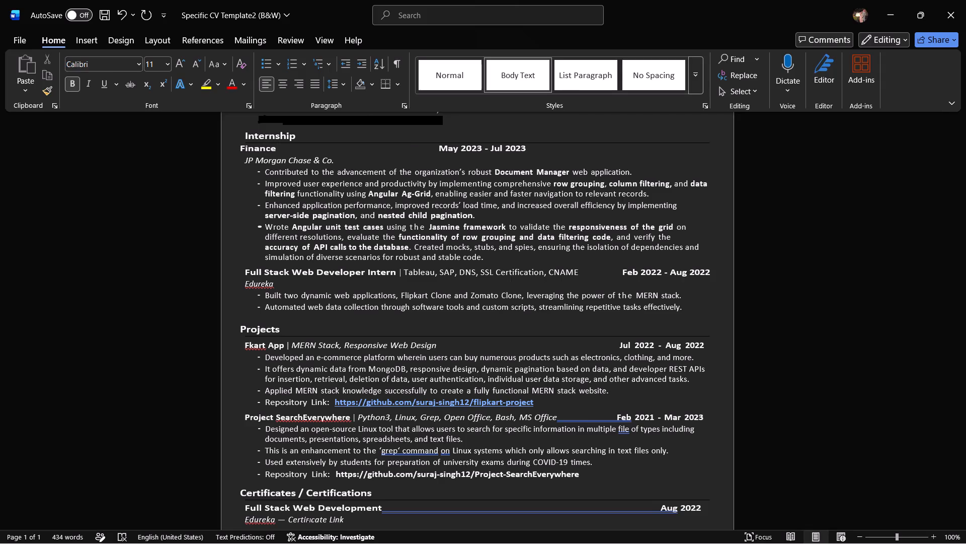
key(shift+ampersand)
key(space)
text(sales ownersh)
key(BackSpace)
key(BackSpace)
key(BackSpace)
key(BackSpace)
key(BackSpace)
key(BackSpace)
key(BackSpace)
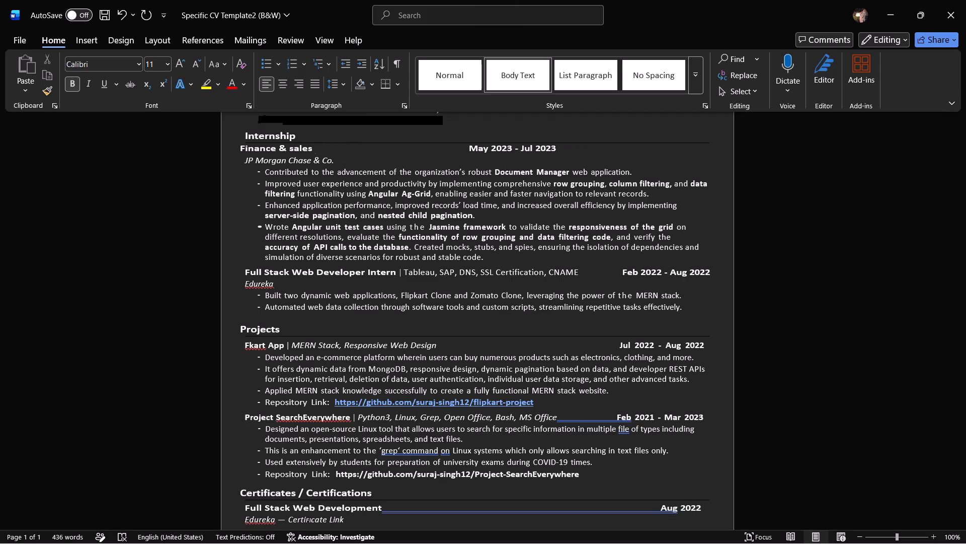
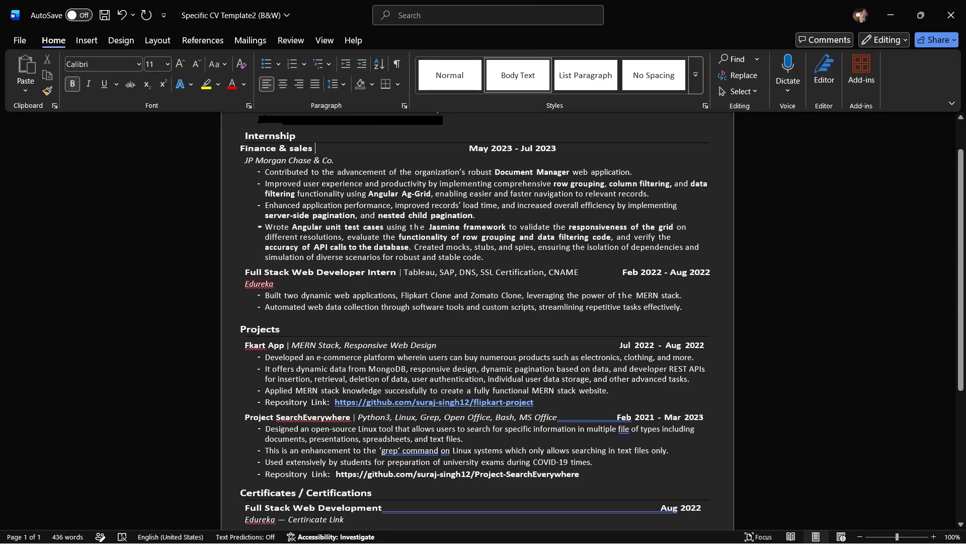
Replace the second internship's title, "Full Stack Web Developer Intern", with "Finance & Sales".
click(244, 274)
drag(246, 268, 348, 273)
scroll(251, 269, right, 1)
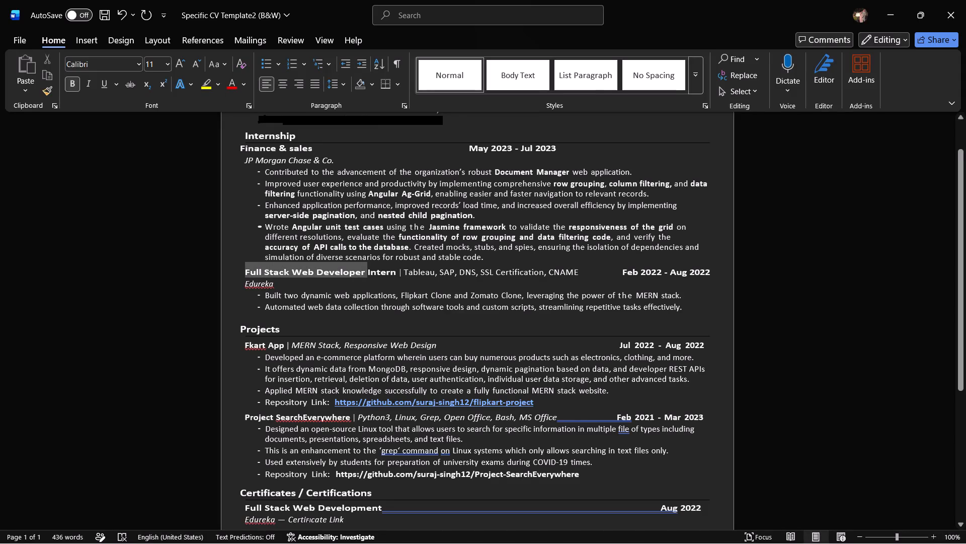
scroll(348, 273, right, 1)
drag(348, 273, 377, 277)
scroll(377, 277, right, 1)
key(BackSpace)
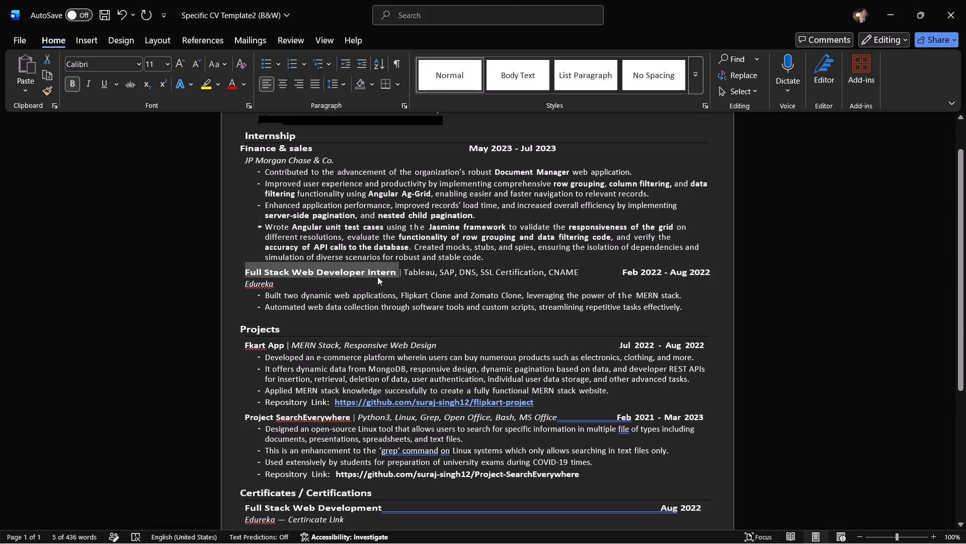
text(sales)
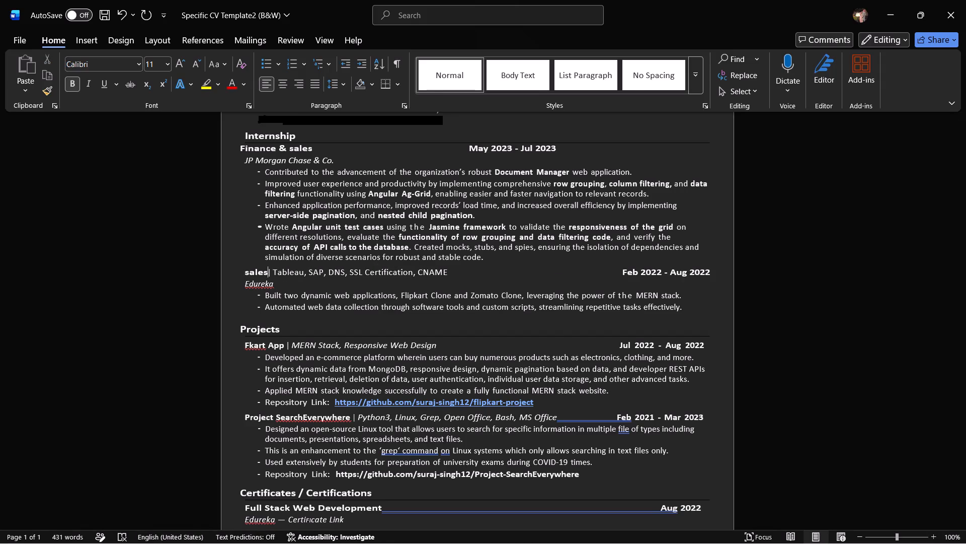
key(space)
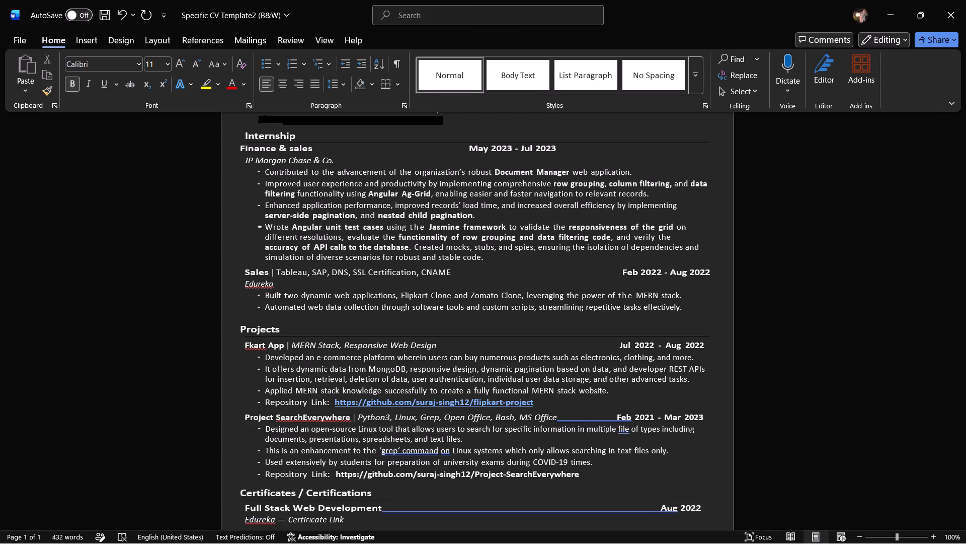
key(shift+ampersand)
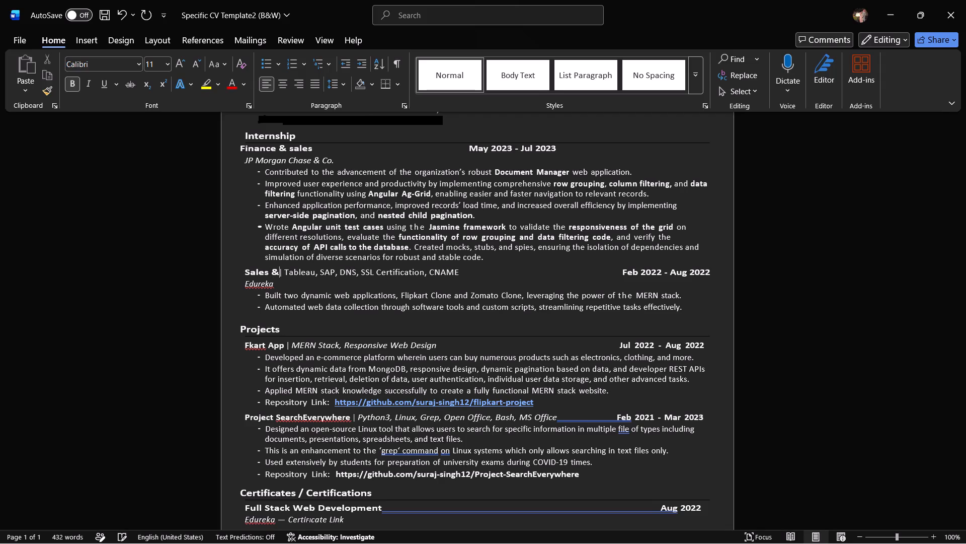
key(space)
text(fi)
key(BackSpace)
key(BackSpace)
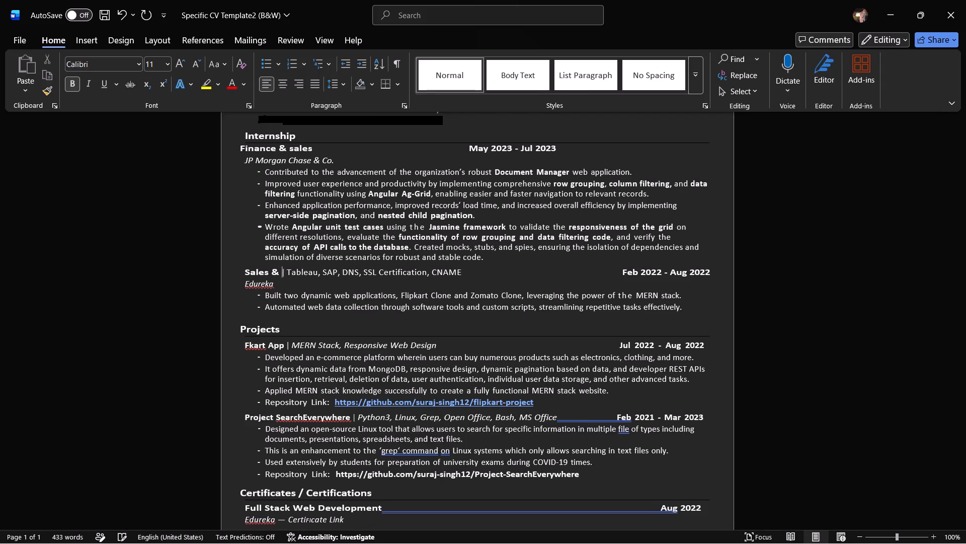
key(BackSpace)
key(BackSpace)
key(BackSpace)
key(BackSpace)
key(BackSpace)
key(BackSpace)
key(BackSpace)
key(BackSpace)
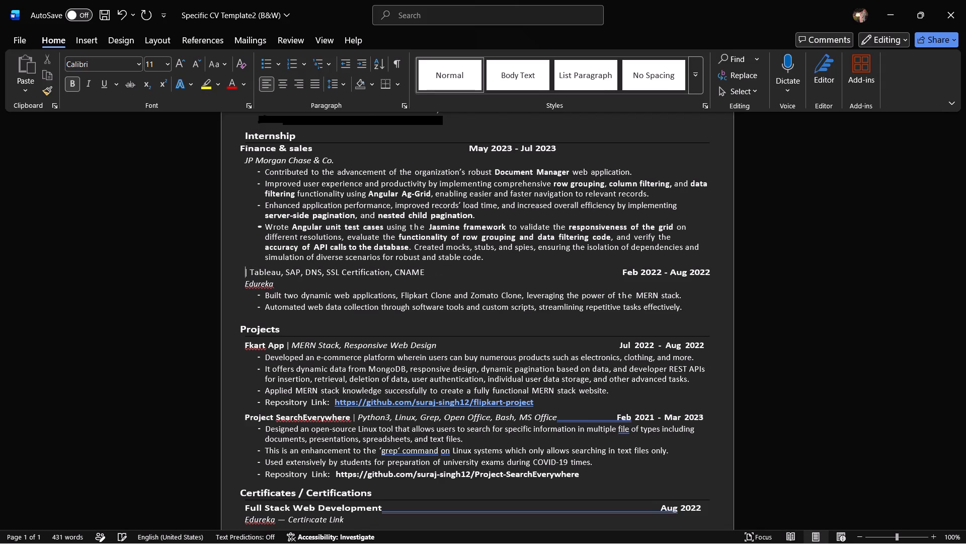
text(Finance)
key(space)
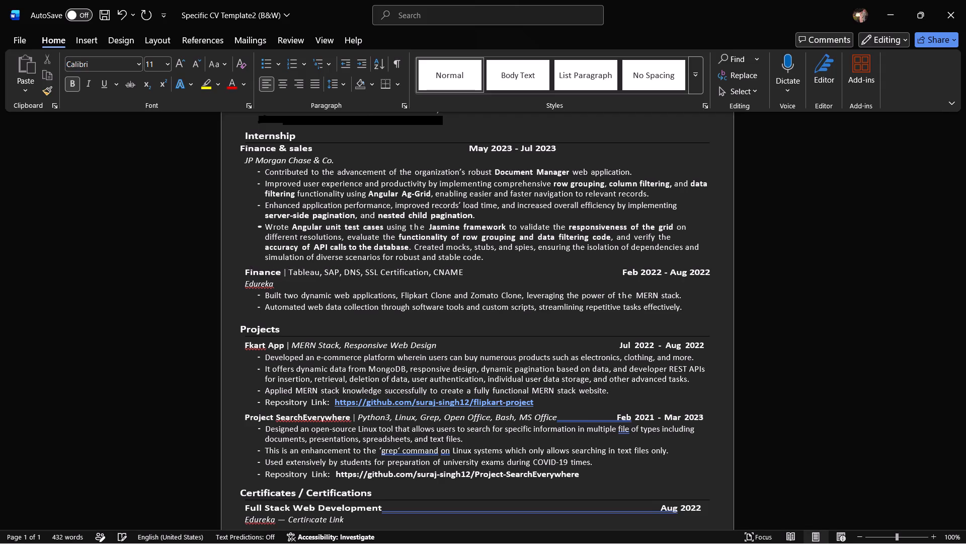
text(AN)
key(space)
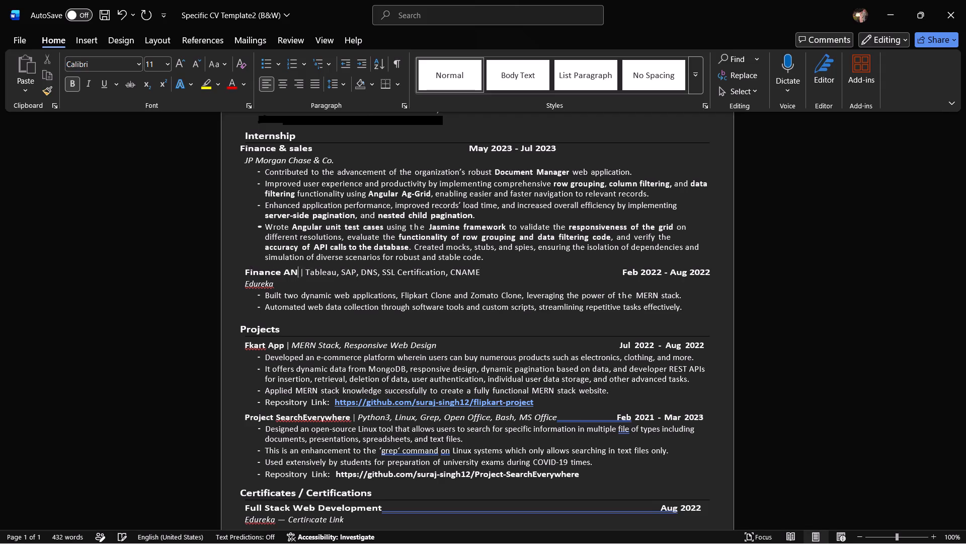
key(BackSpace)
key(BackSpace)
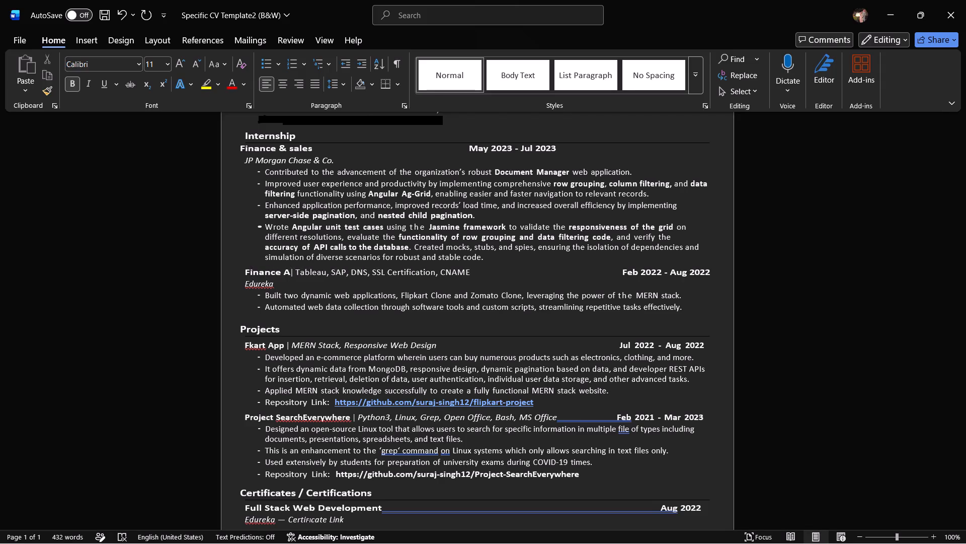
key(shift+ampersand)
key(BackSpace)
key(BackSpace)
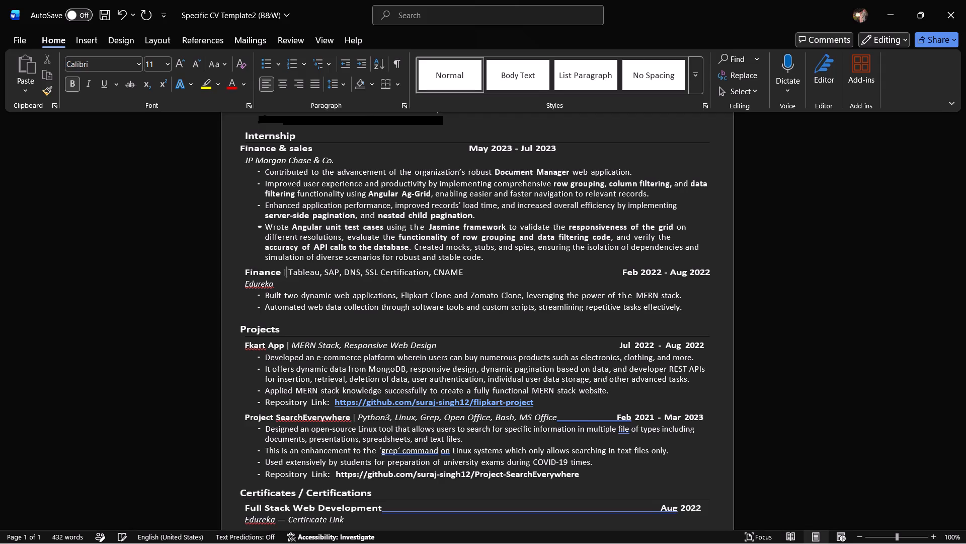
key(shift+asciicircum)
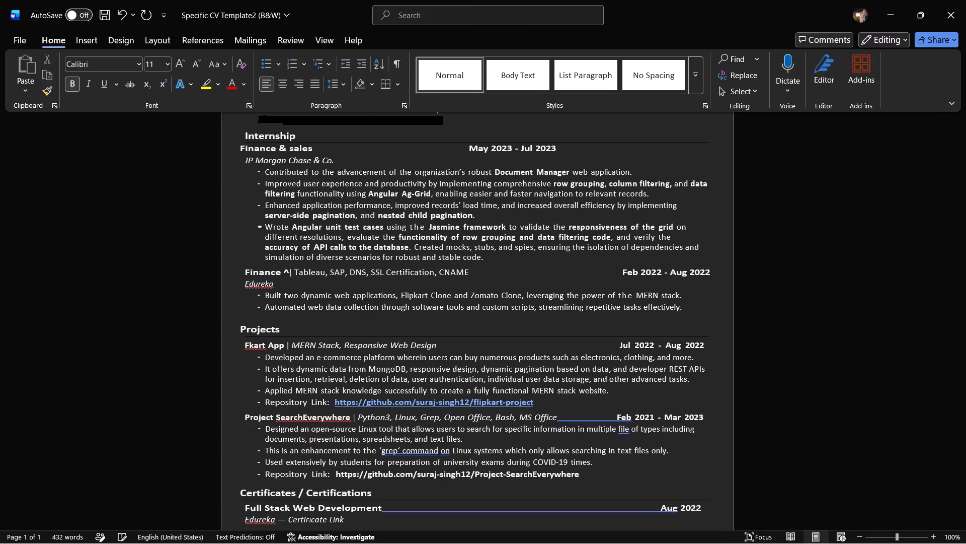
key(BackSpace)
text(&)
key(space)
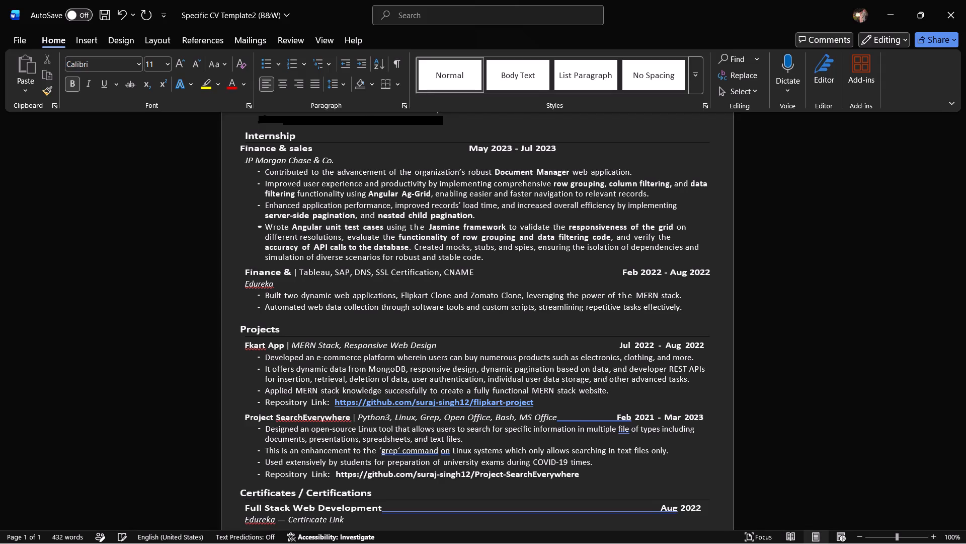
text(Sa)
text(les)
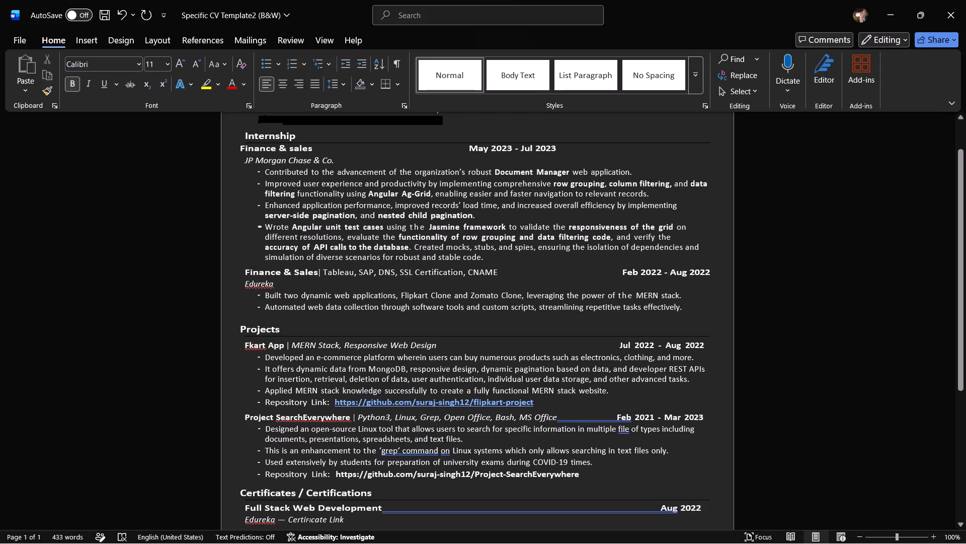
Replace the second internship's company name with "American Express".
click(280, 283)
key(BackSpace)
key(BackSpace)
key(BackSpace)
key(BackSpace)
key(BackSpace)
key(BackSpace)
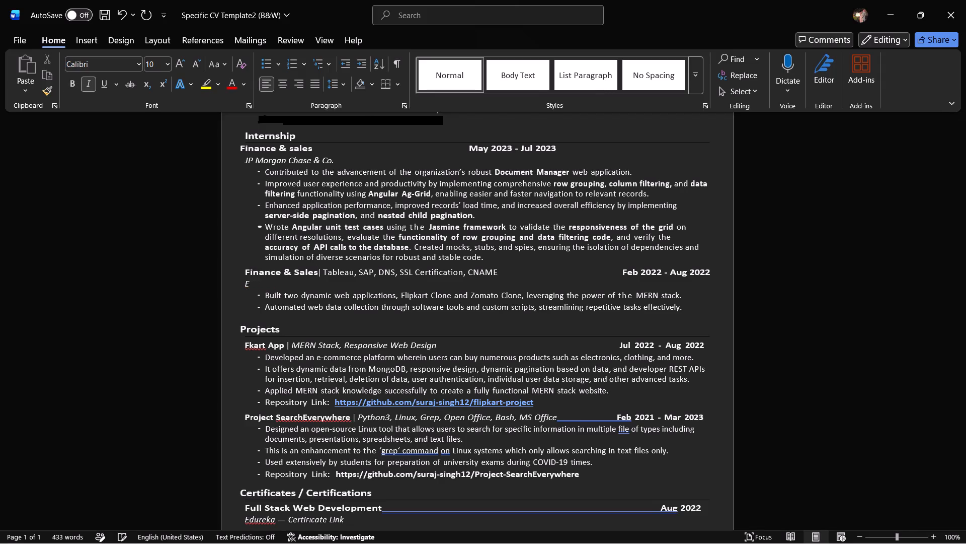
key(BackSpace)
text(Ameri)
text(cam Express)
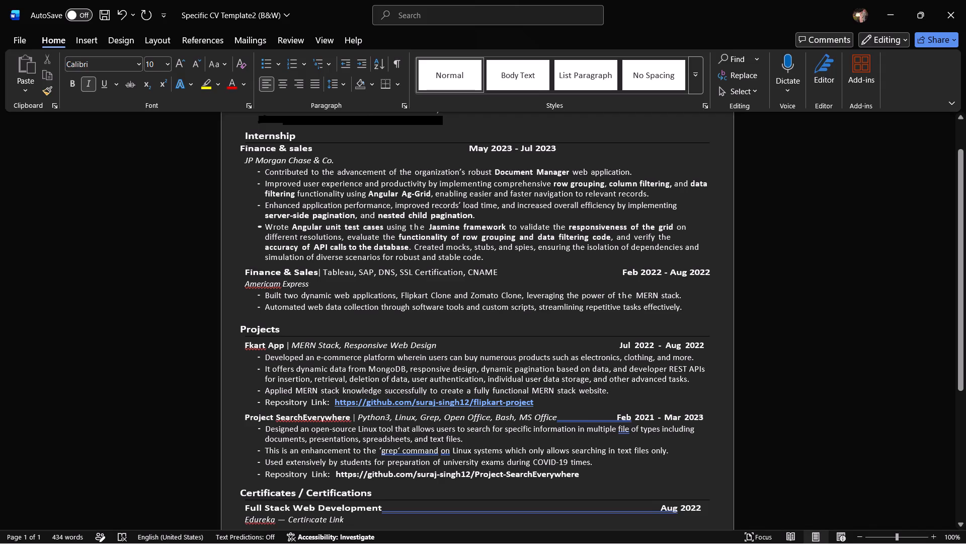
click(276, 289)
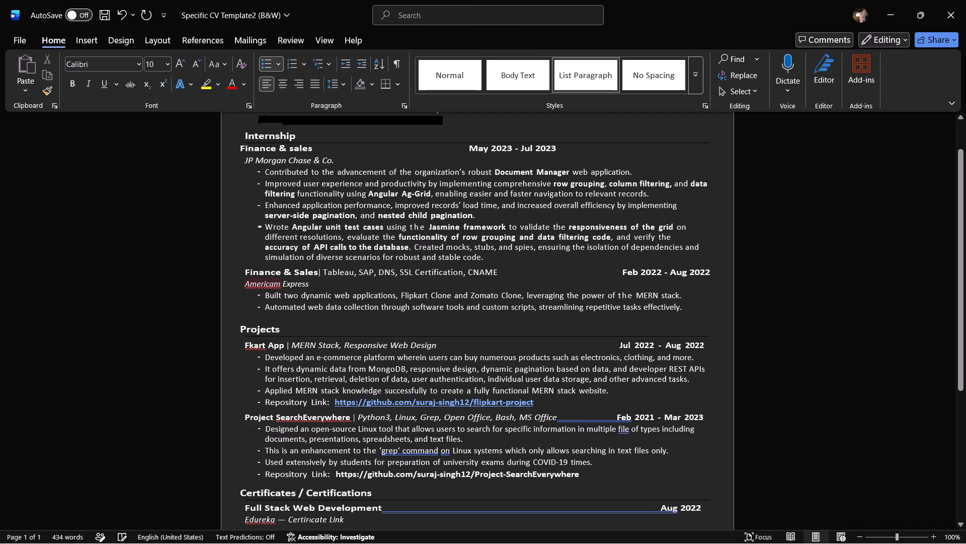
click(281, 286)
key(BackSpace)
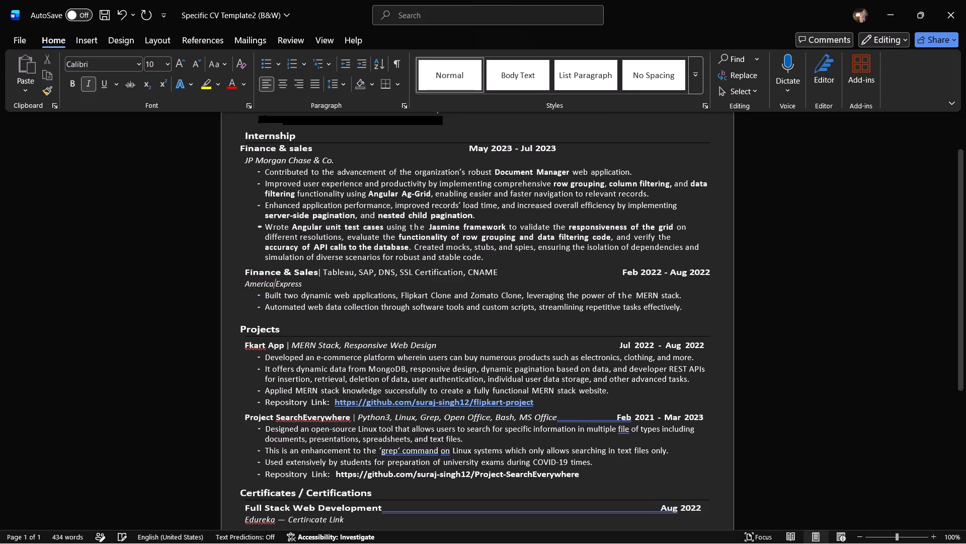
key(n)
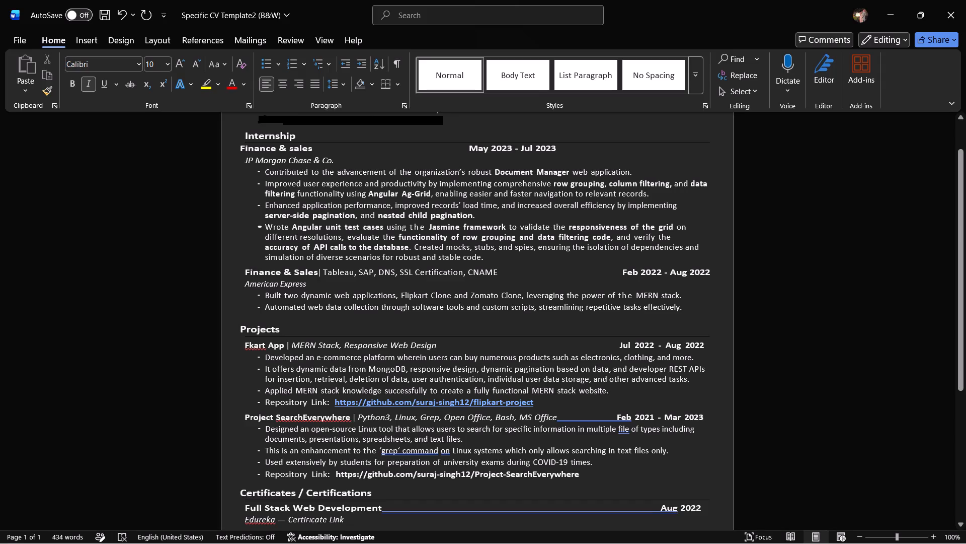
Replace the first internship's company name with "Decathlon".
click(348, 161)
key(BackSpace)
key(BackSpace)
key(BackSpace)
key(BackSpace)
key(BackSpace)
key(BackSpace)
key(BackSpace)
key(BackSpace)
key(BackSpace)
key(BackSpace)
key(BackSpace)
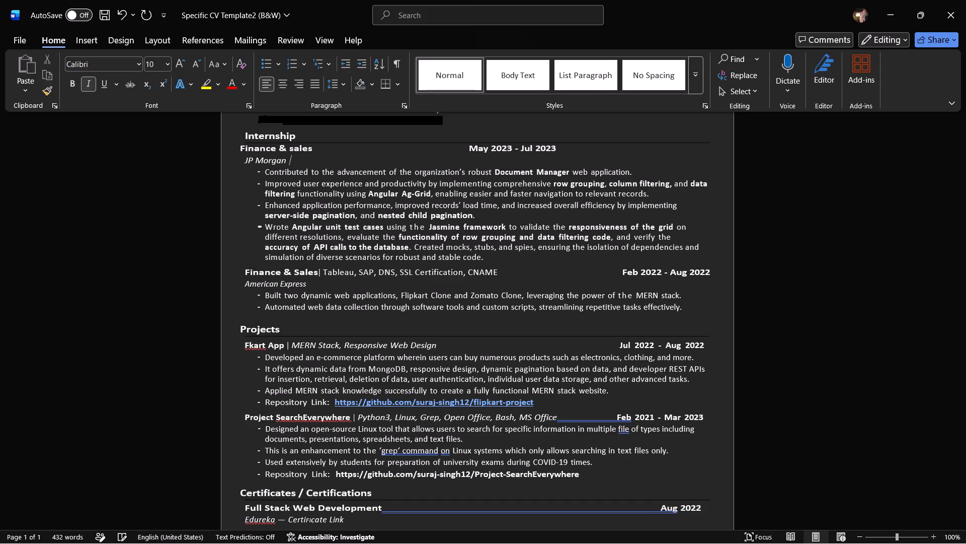
key(BackSpace)
key(BackSpace)
key(BackSpace)
key(BackSpace)
key(BackSpace)
key(BackSpace)
key(BackSpace)
key(BackSpace)
key(BackSpace)
key(BackSpace)
key(d)
key(BackSpace)
text(Decathlon)
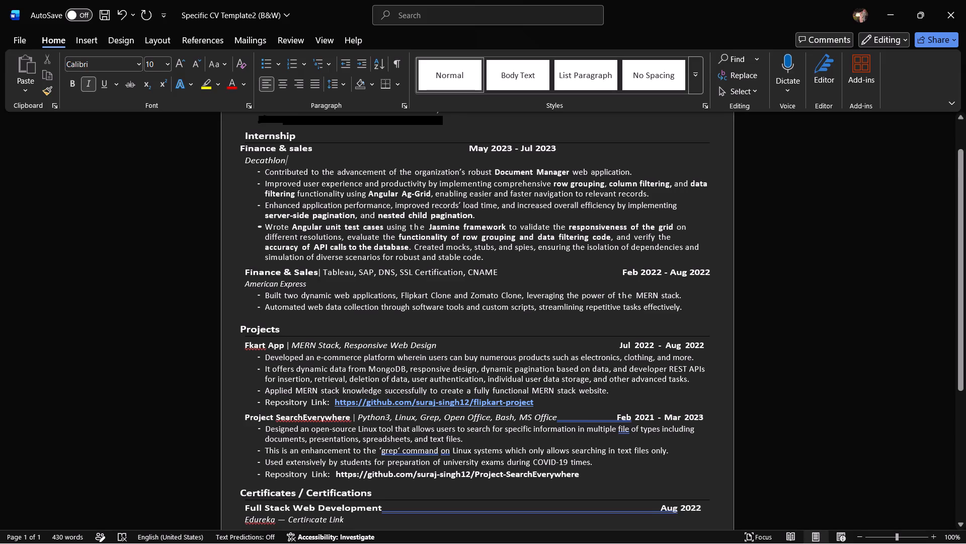
Replace the 12th-grade school name in the Education section with "Maharishi Vidya Mandir".
scroll(479, 336, right, 1)
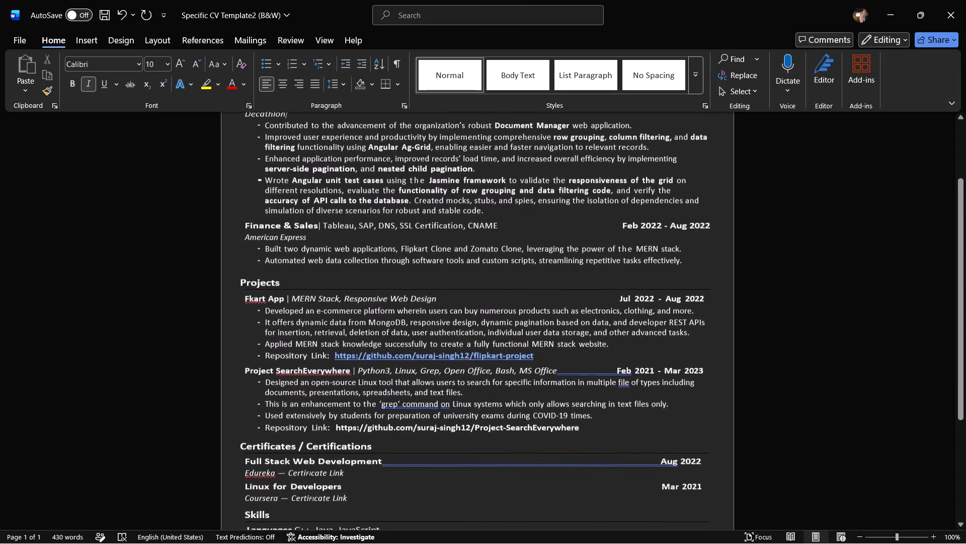
scroll(479, 336, right, 1)
scroll(479, 336, down, 3)
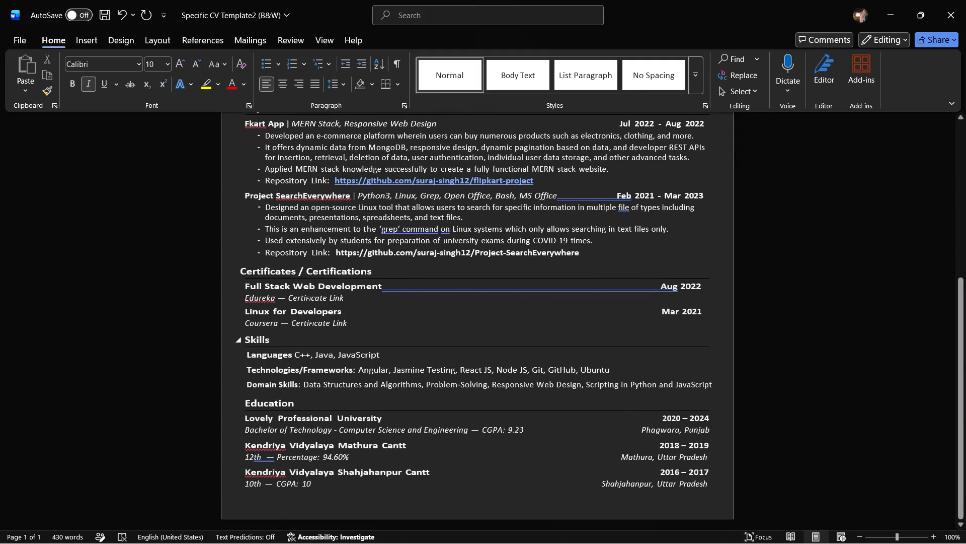
scroll(479, 336, up, 16)
scroll(479, 336, down, 7)
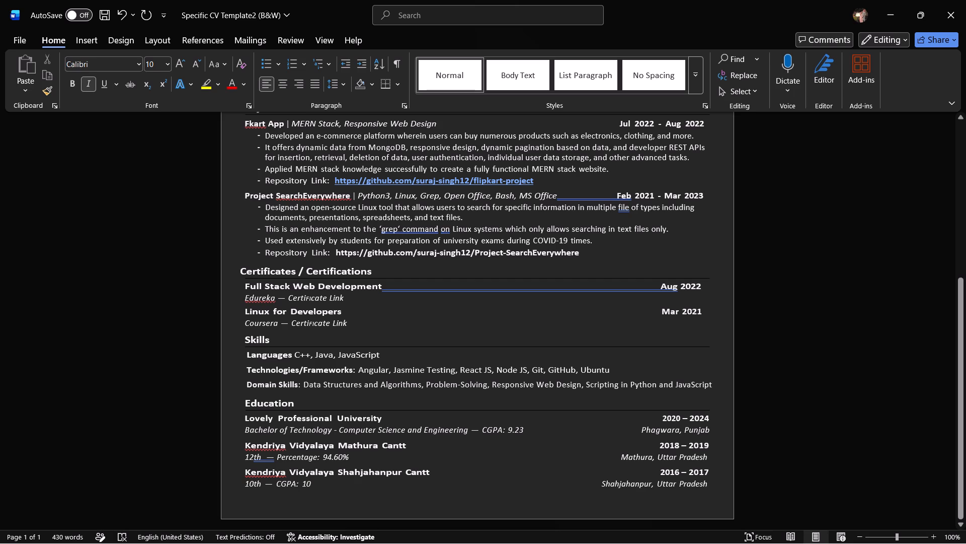
click(408, 446)
key(BackSpace)
key(BackSpace)
key(BackSpace)
key(BackSpace)
key(BackSpace)
key(BackSpace)
key(BackSpace)
key(BackSpace)
key(BackSpace)
key(BackSpace)
key(BackSpace)
key(BackSpace)
key(BackSpace)
key(BackSpace)
key(BackSpace)
key(BackSpace)
key(BackSpace)
key(BackSpace)
key(BackSpace)
key(BackSpace)
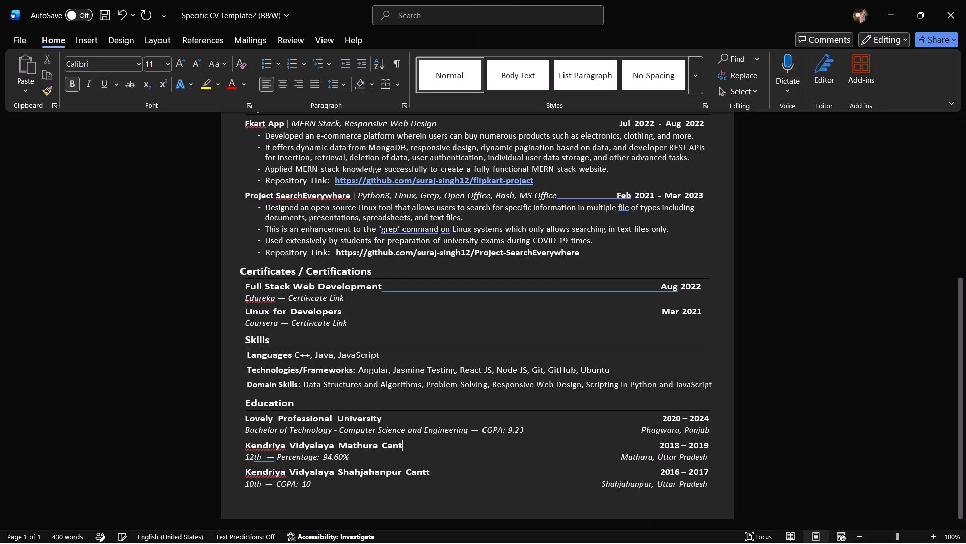
key(BackSpace)
key(BackSpace)
key(BackSpace)
key(BackSpace)
key(BackSpace)
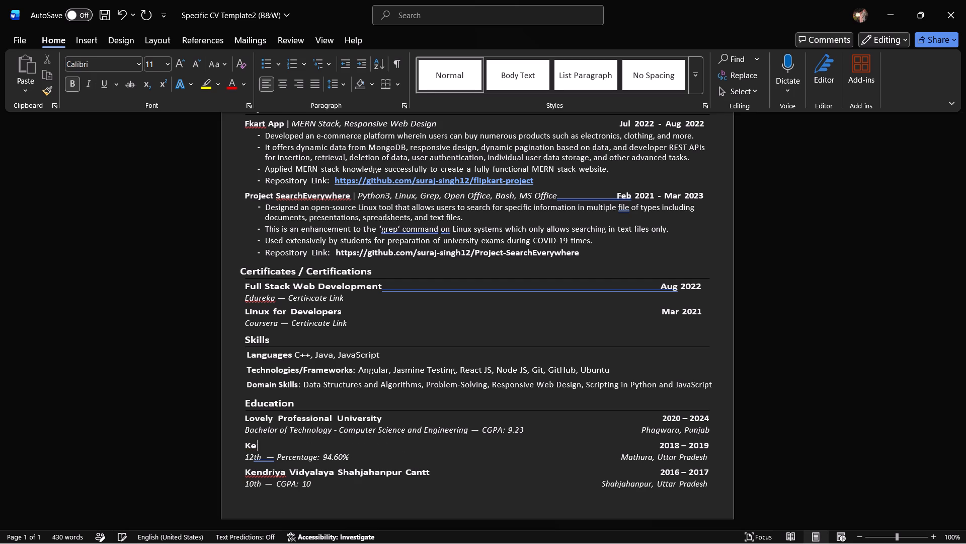
key(BackSpace)
key(BackSpace)
text(Mha)
key(BackSpace)
key(BackSpace)
text(aharishi Vidya MAndir)
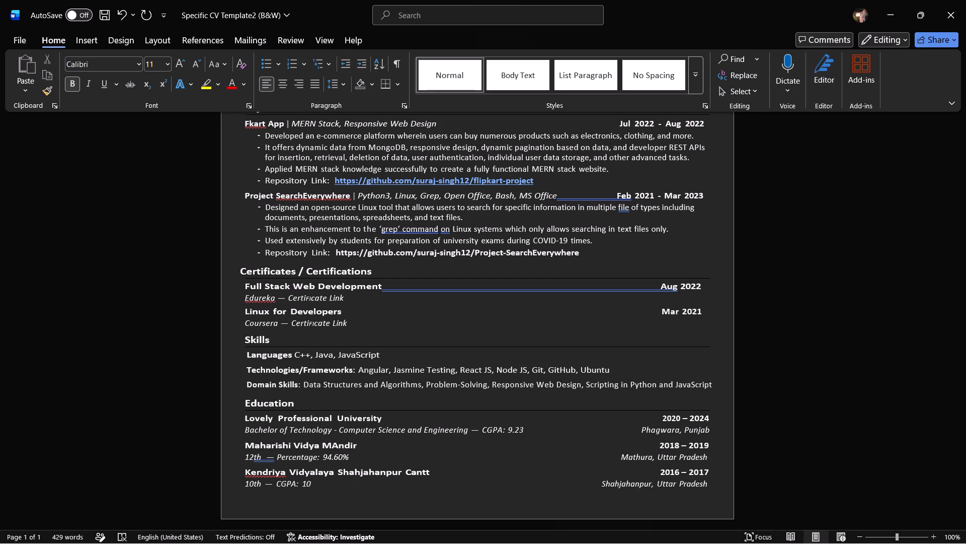
key(BackSpace)
key(BackSpace)
key(BackSpace)
key(BackSpace)
key(BackSpace)
text(andi)
key(r)
Replace the 10th-grade school name in the Education section with "Vinayak Academy".
double_click(441, 475)
key(BackSpace)
key(BackSpace)
key(BackSpace)
key(BackSpace)
key(BackSpace)
key(BackSpace)
key(BackSpace)
key(BackSpace)
key(BackSpace)
key(BackSpace)
key(BackSpace)
key(BackSpace)
key(BackSpace)
key(BackSpace)
key(BackSpace)
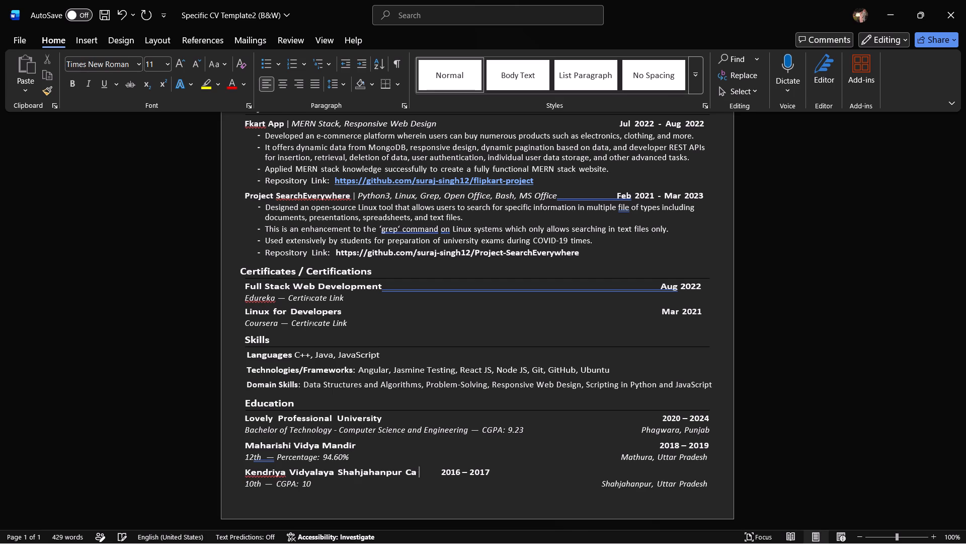
key(BackSpace)
key(BackSpace)
key(BackSpace)
key(BackSpace)
key(BackSpace)
key(BackSpace)
key(BackSpace)
key(BackSpace)
key(BackSpace)
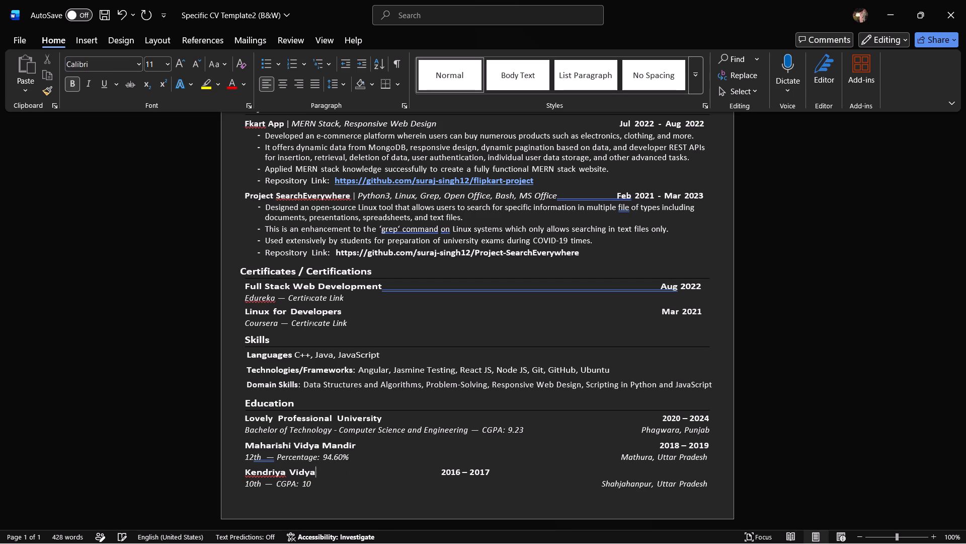
key(BackSpace)
key(BackSpace)
key(BackSpace)
key(BackSpace)
key(BackSpace)
key(BackSpace)
key(BackSpace)
key(BackSpace)
key(BackSpace)
key(BackSpace)
key(BackSpace)
key(BackSpace)
key(BackSpace)
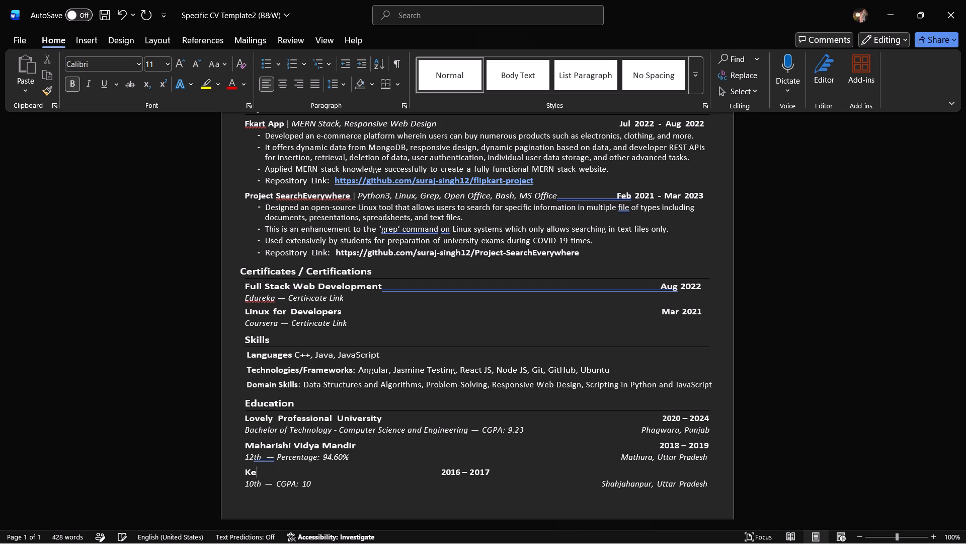
key(BackSpace)
text(vina)
key(BackSpace)
key(BackSpace)
key(BackSpace)
key(BackSpace)
text(Vinayak)
key(space)
key(shift+a)
text(cademy)
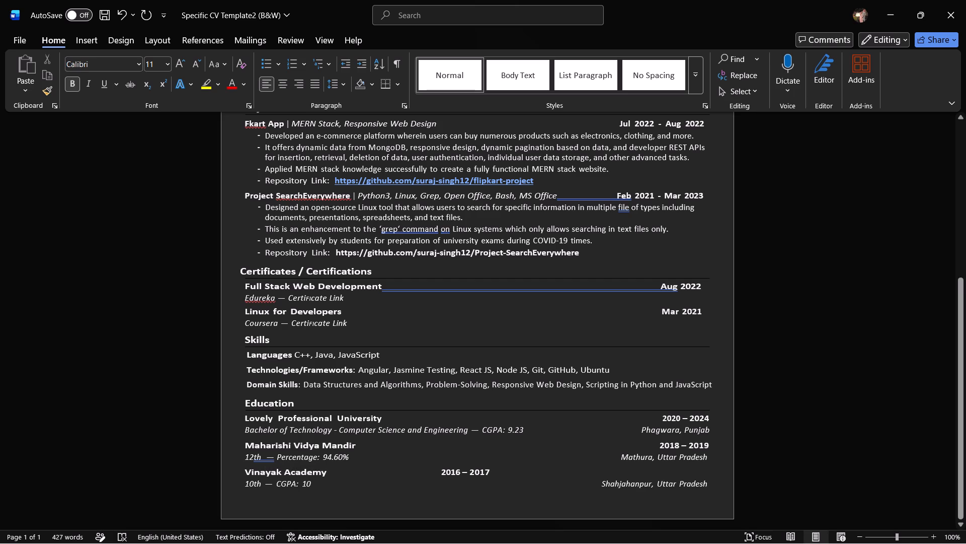
Remove the displaced Vinayak Academy date range and enter "2021-2022" on the same line, beneath the other Education dates.
drag(444, 472, 511, 467)
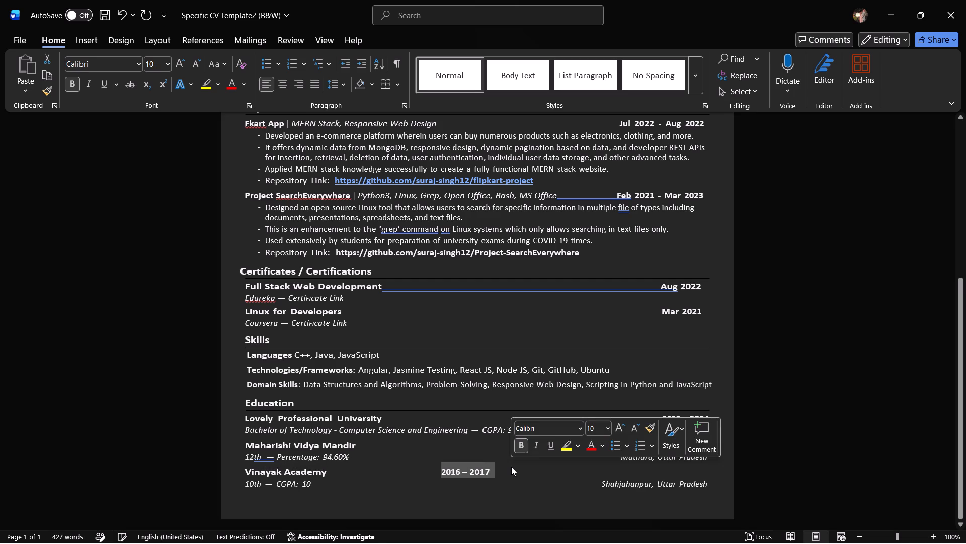
key(BackSpace)
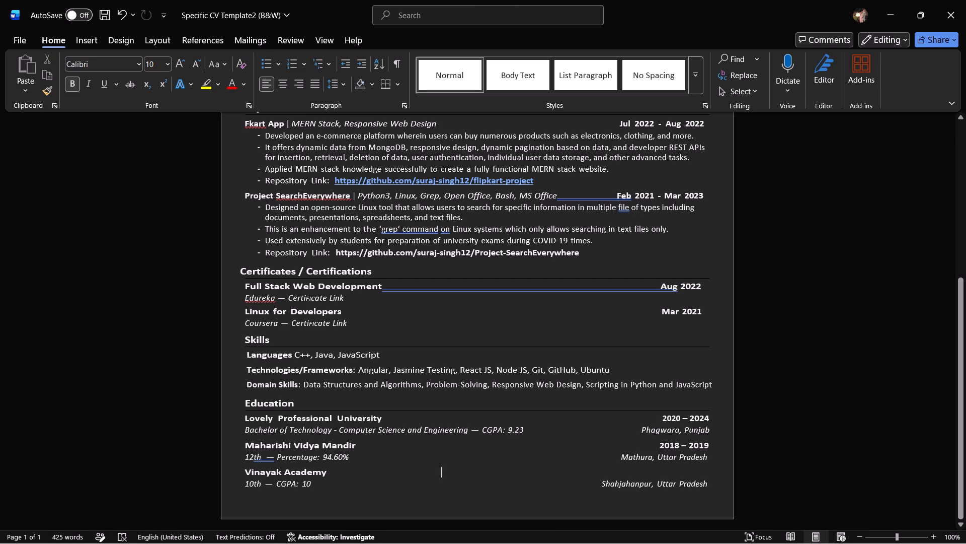
click(664, 473)
double_click(664, 473)
key(space)
key(space)
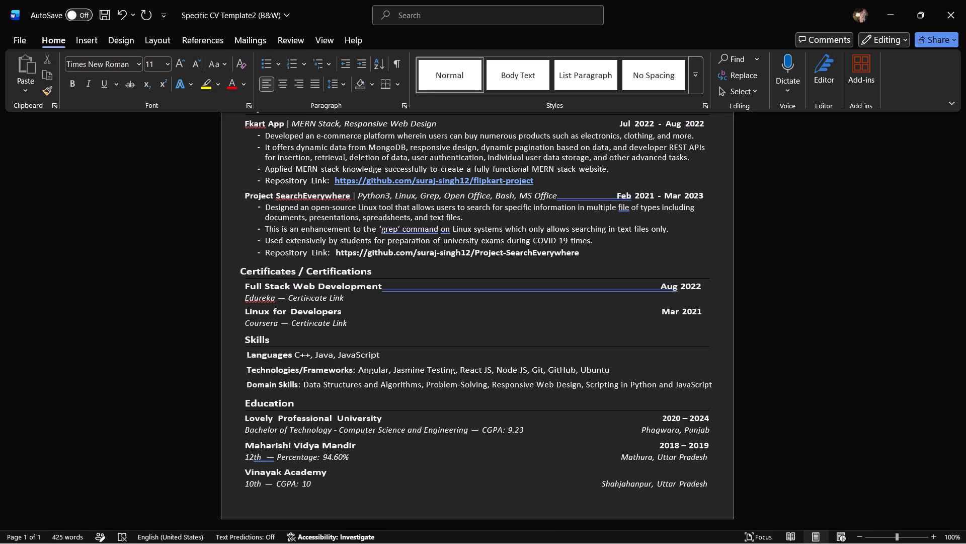
key(Left)
key(Left)
key(Left)
key(Right)
text(20)
text(22)
key(BackSpace)
key(1)
key(minus)
key(2)
text(022)
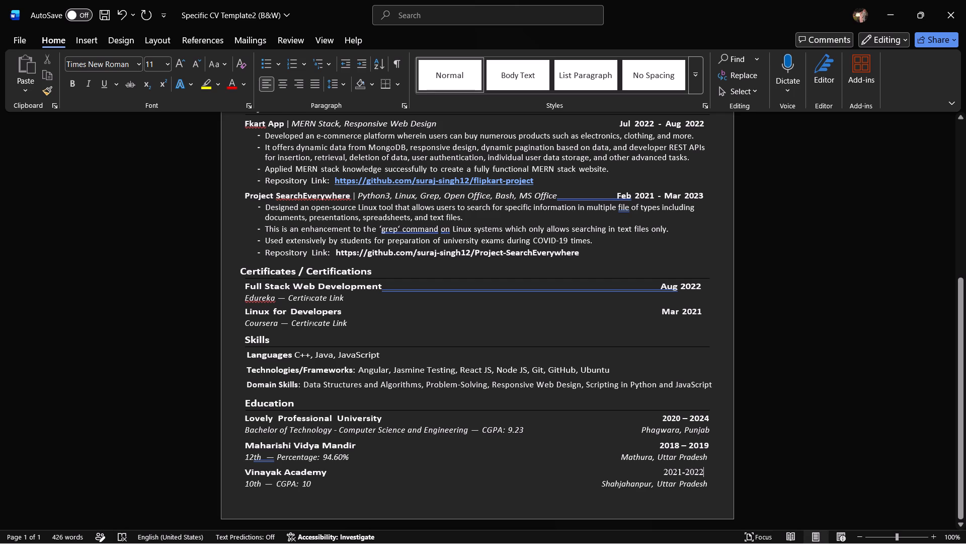
Change the Maharishi Vidya Mandir date range to "2024 – 2025".
click(710, 445)
key(BackSpace)
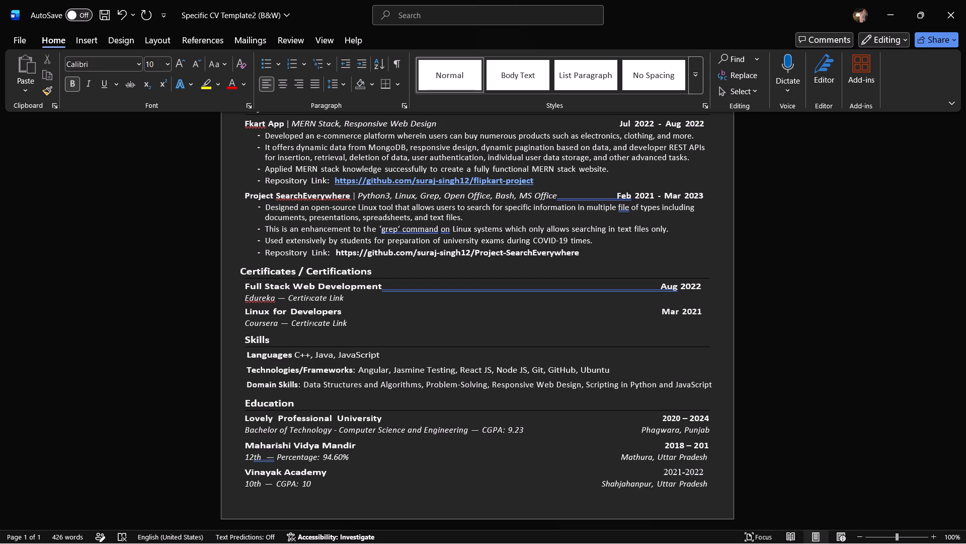
key(BackSpace)
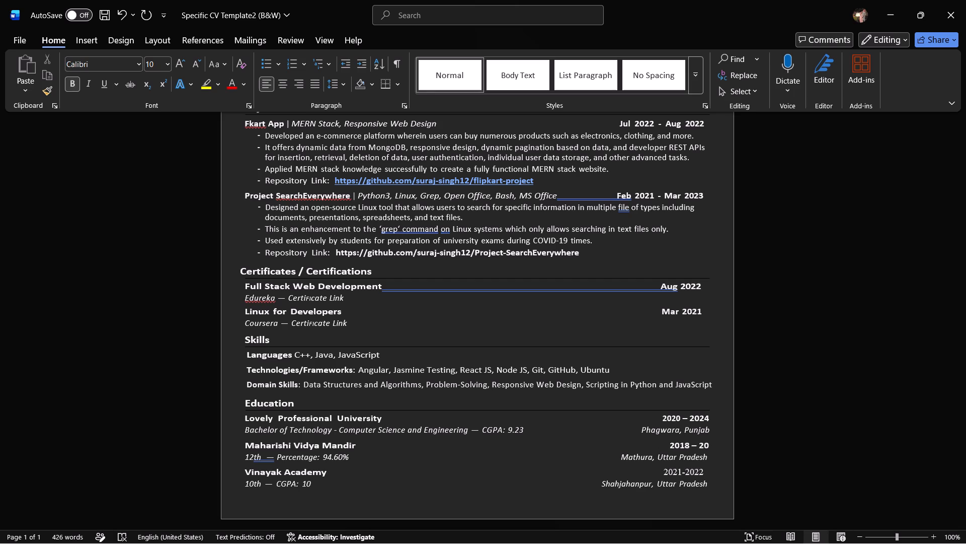
key(2)
key(5)
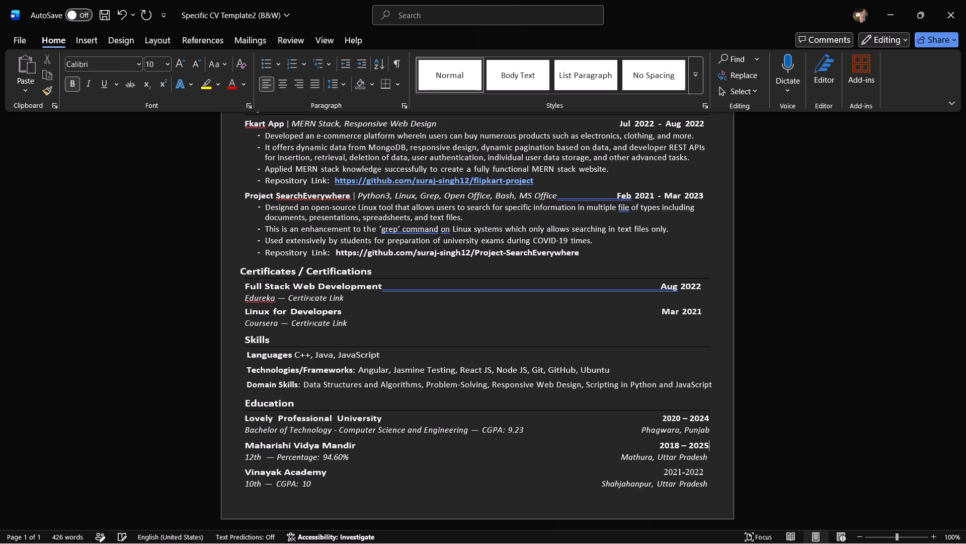
click(678, 445)
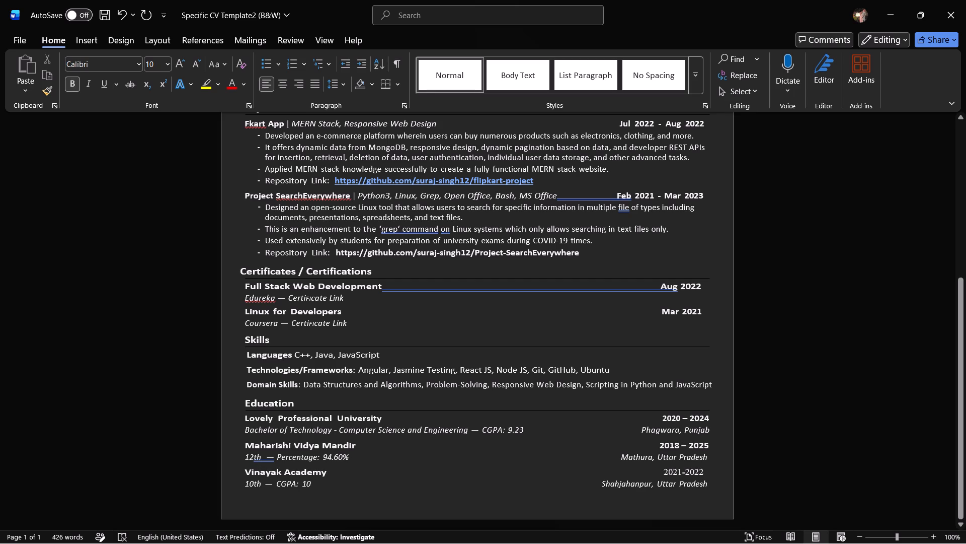
key(BackSpace)
key(BackSpace)
text(24)
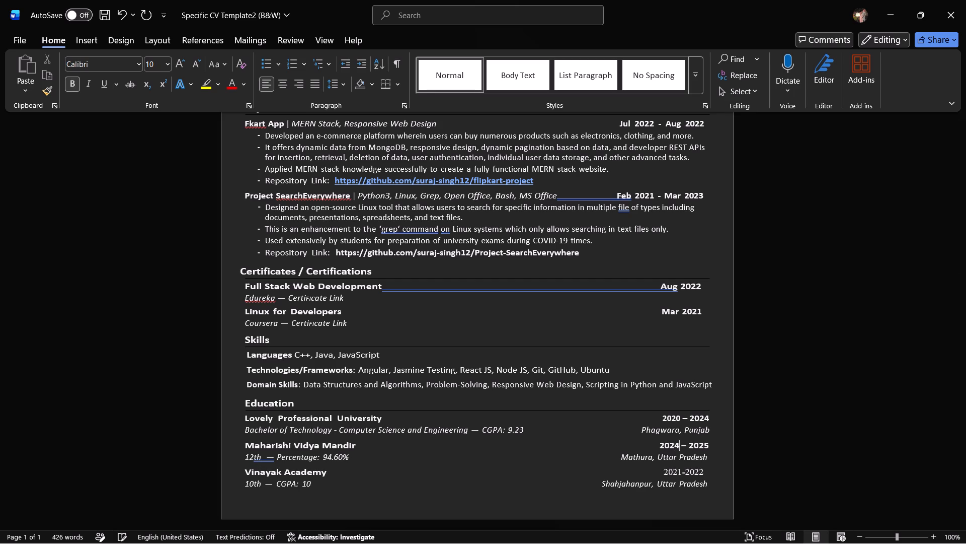
Change the Lovely Professional University date range to "2025 – present".
click(680, 418)
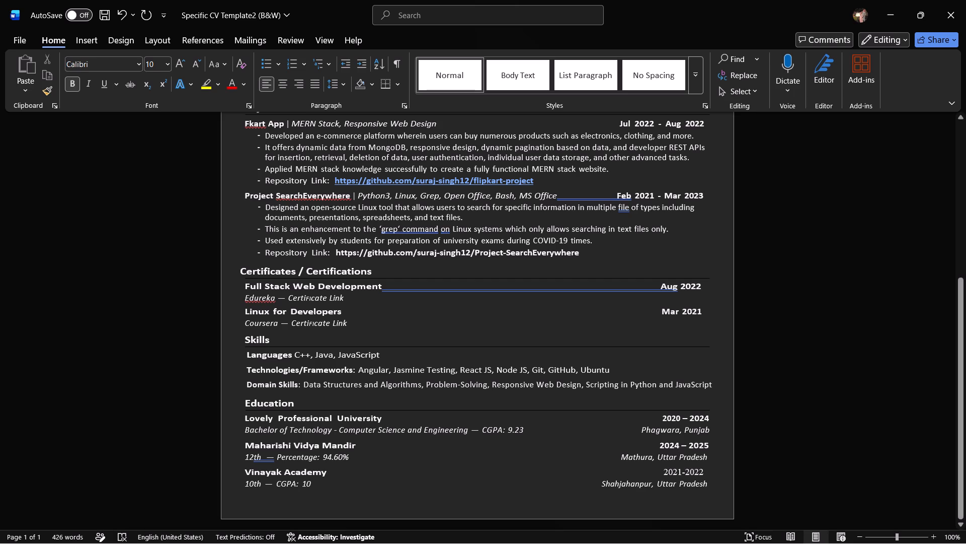
key(BackSpace)
key(5)
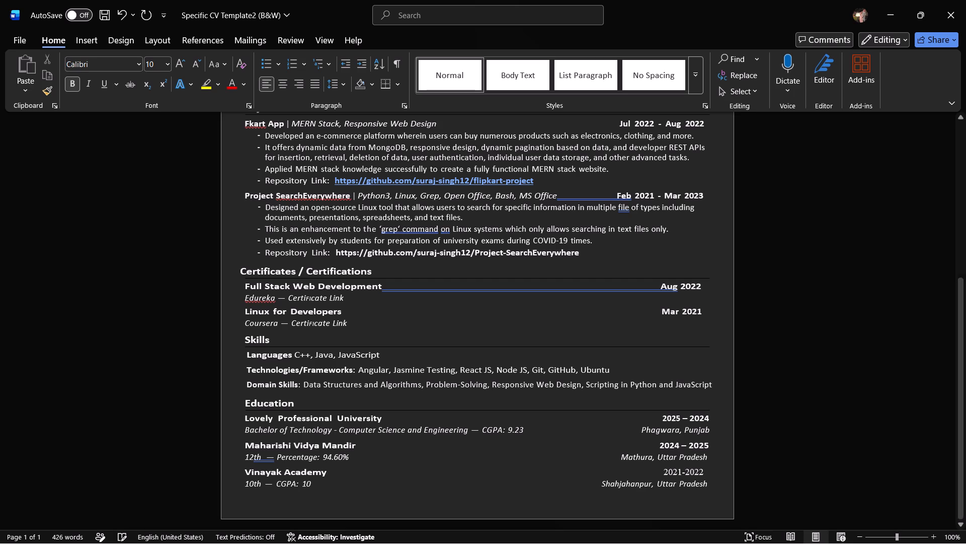
click(711, 419)
key(BackSpace)
key(BackSpace)
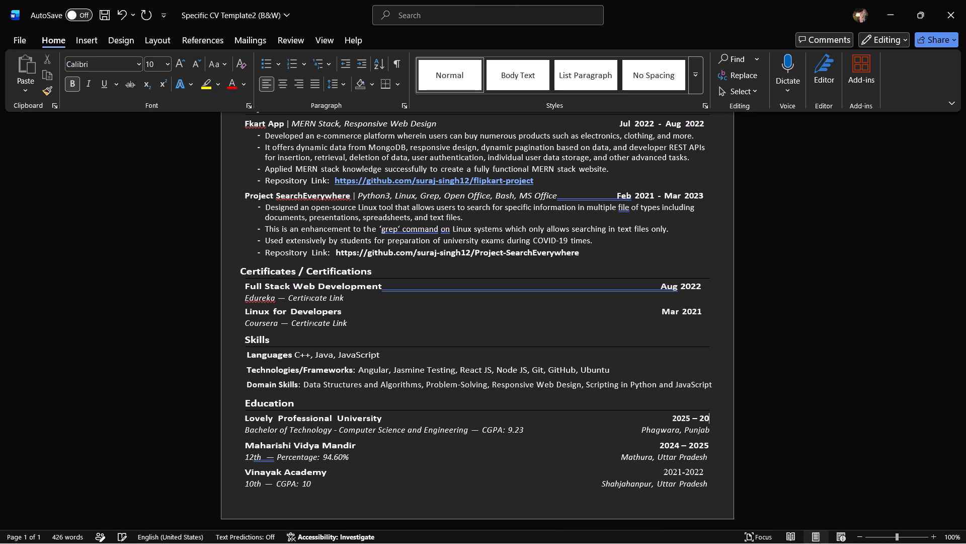
key(BackSpace)
key(BackSpace)
text(present)
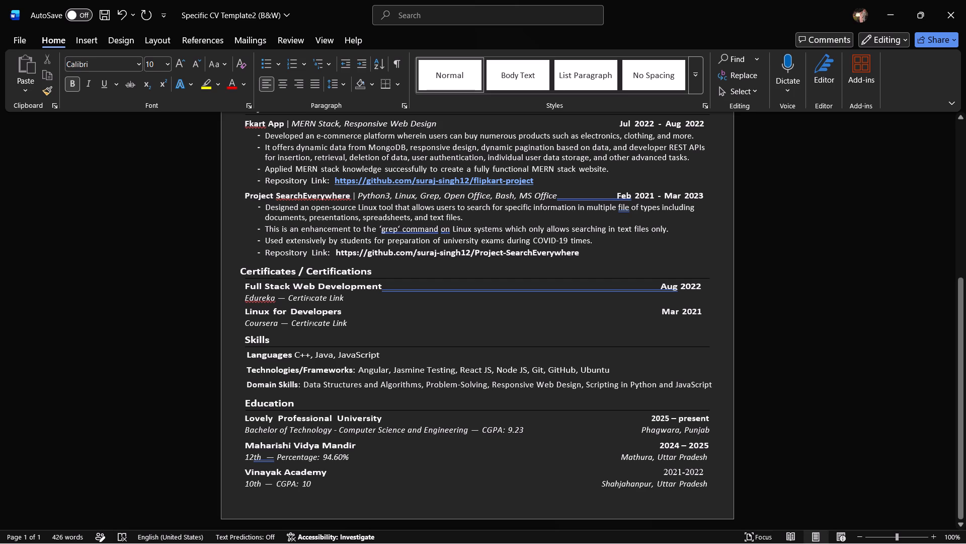
Set the 12th-grade percentage under Maharishi Vidya Mandir to 80.60%.
scroll(527, 391, up, 1)
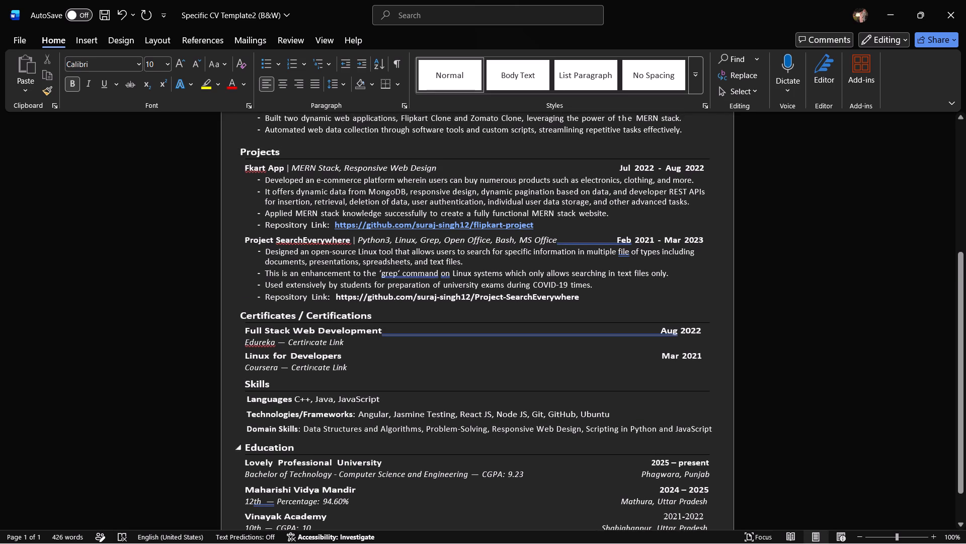
click(331, 502)
key(BackSpace)
key(BackSpace)
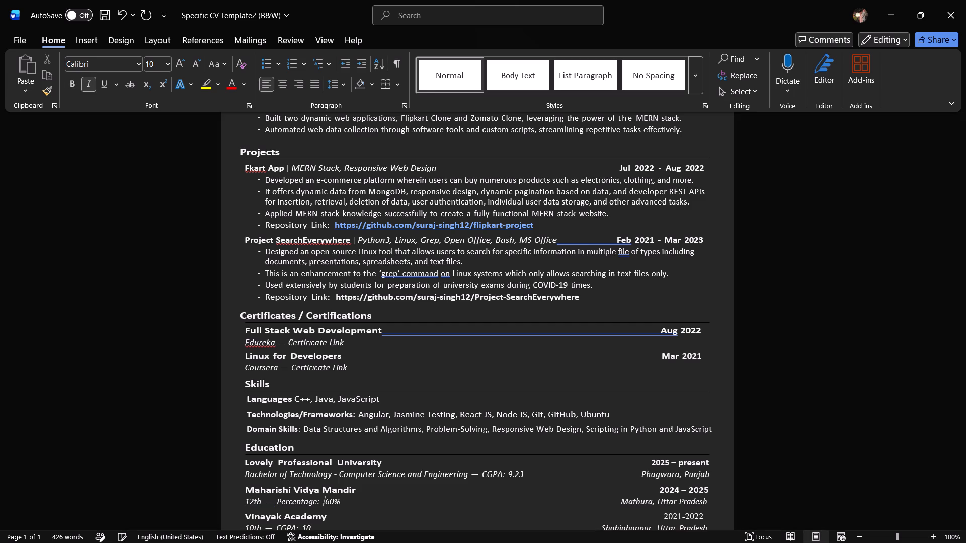
text(80)
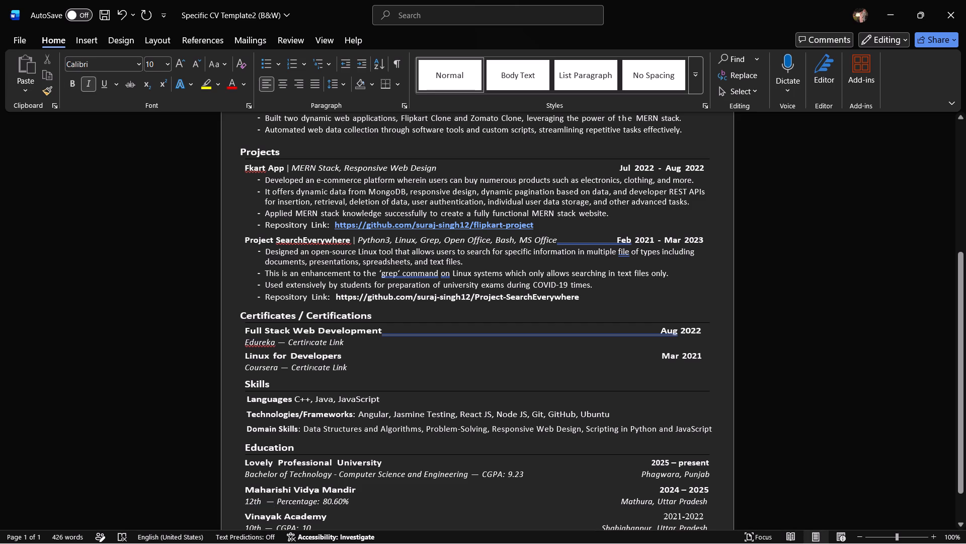
scroll(366, 493, down, 1)
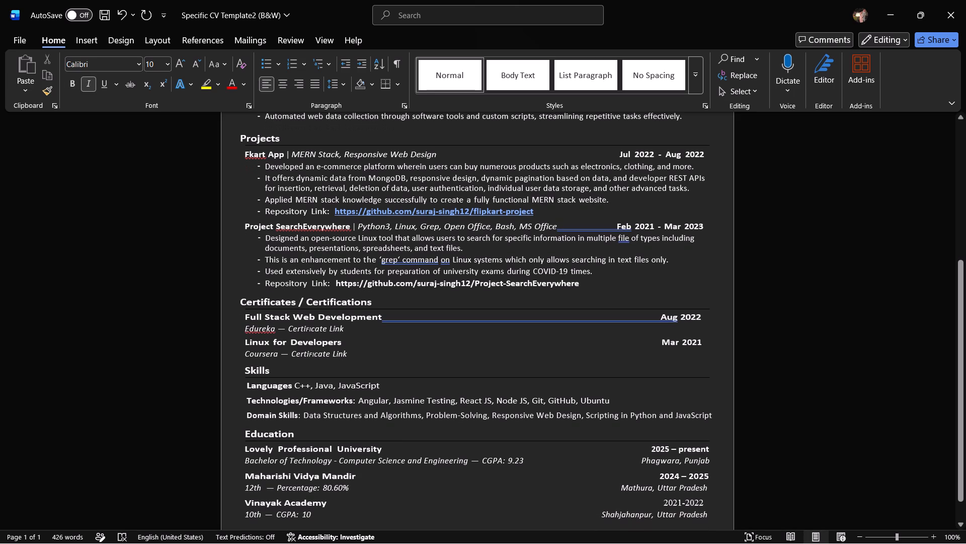
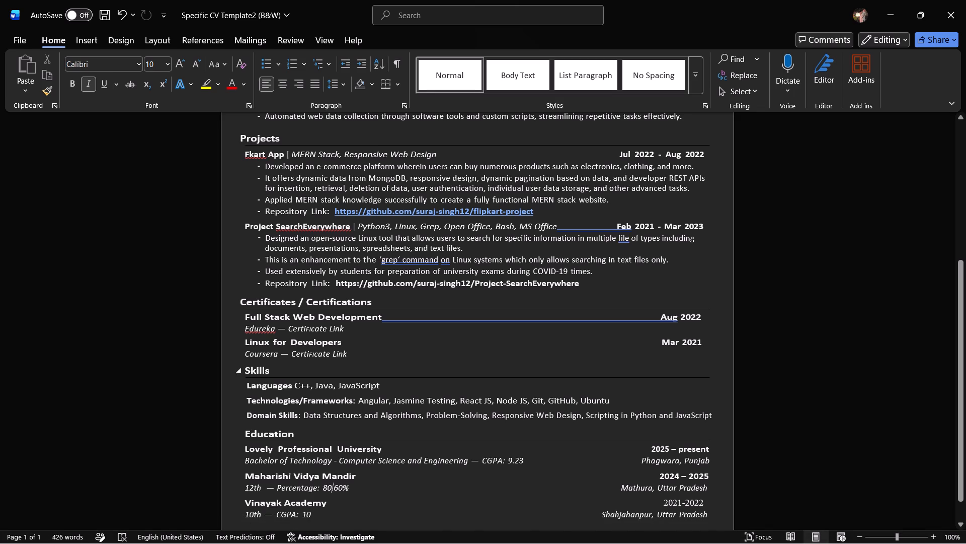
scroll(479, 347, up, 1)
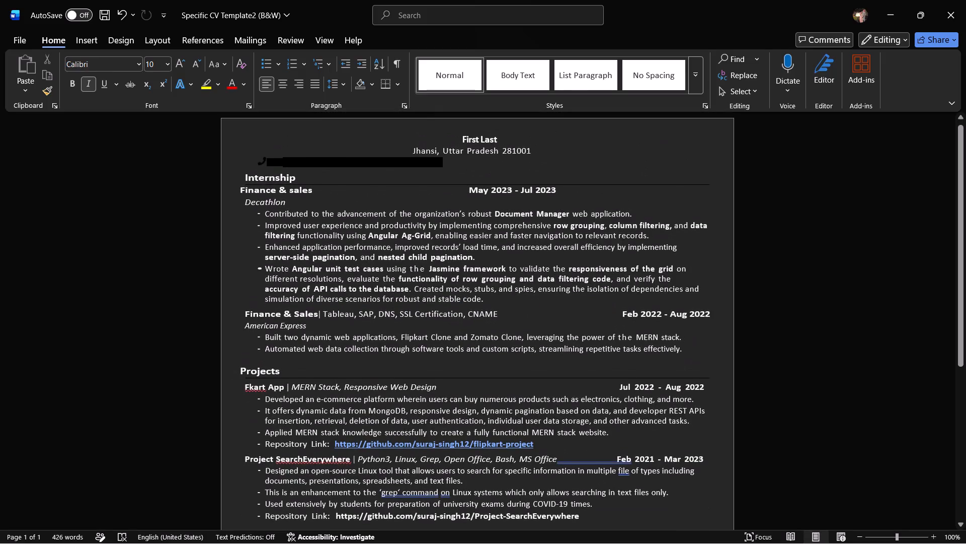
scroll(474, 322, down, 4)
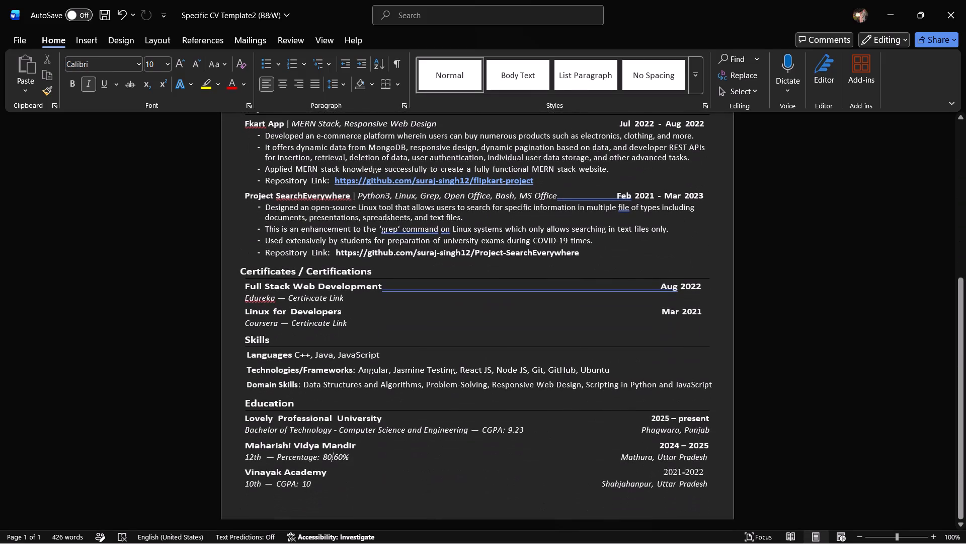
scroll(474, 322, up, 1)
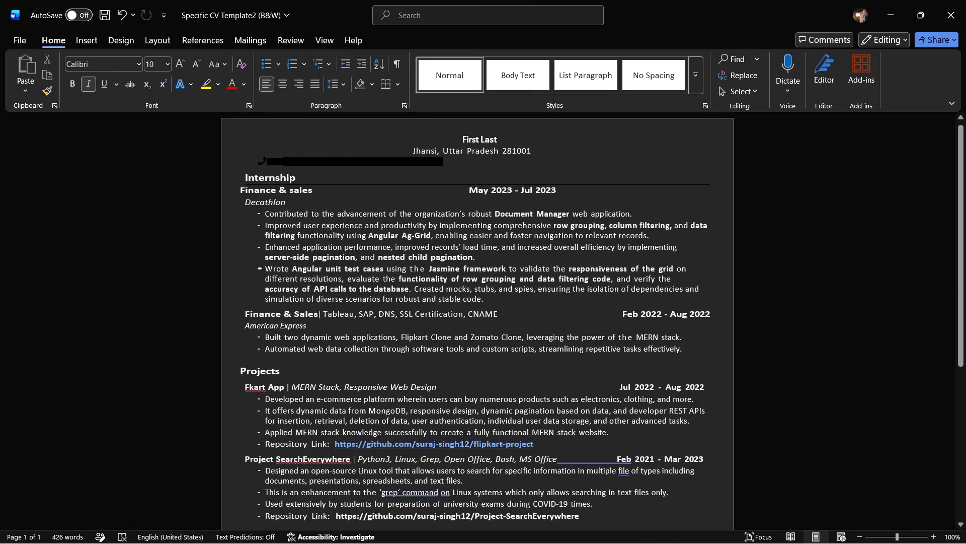
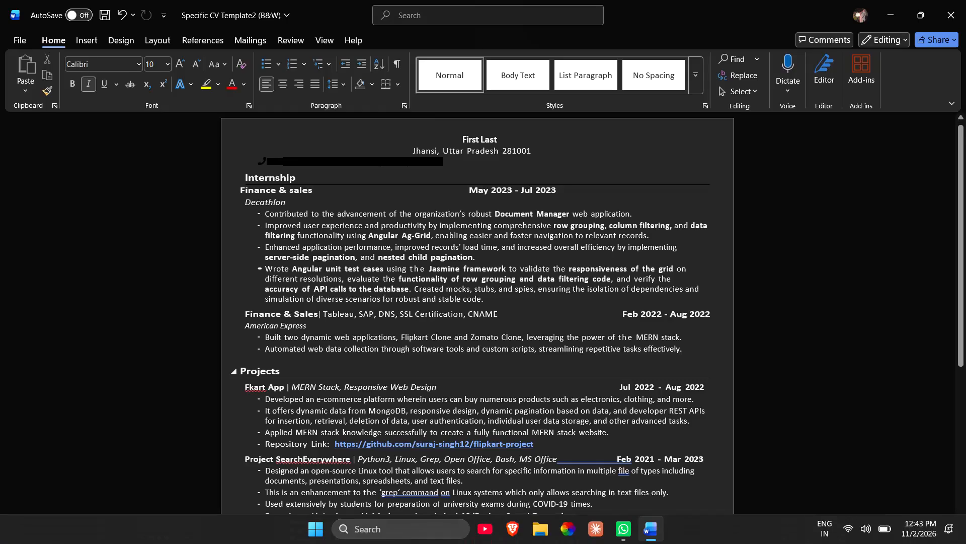
Review the edited CV from the header through Internship, Projects, Certificates and Skills down to Education.
scroll(296, 349, down, 1)
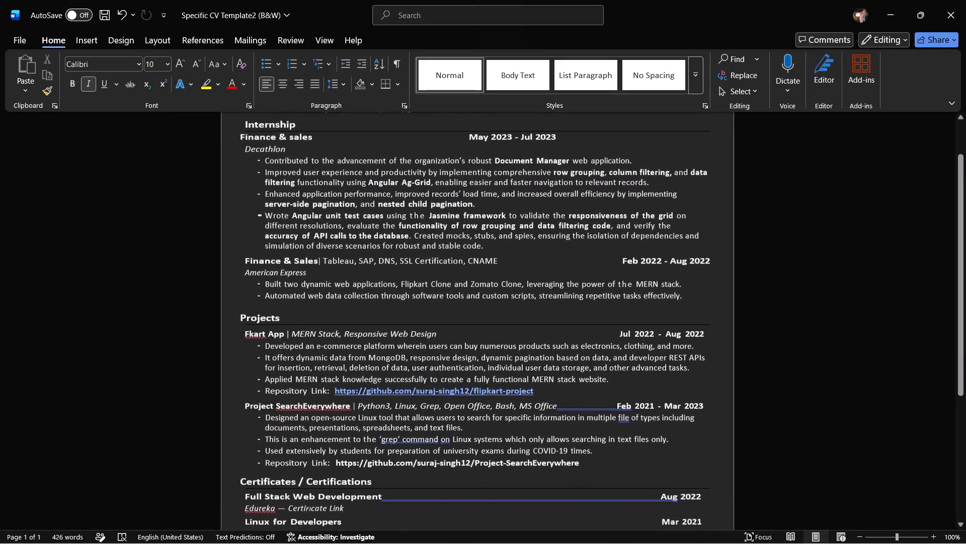
scroll(296, 349, down, 1)
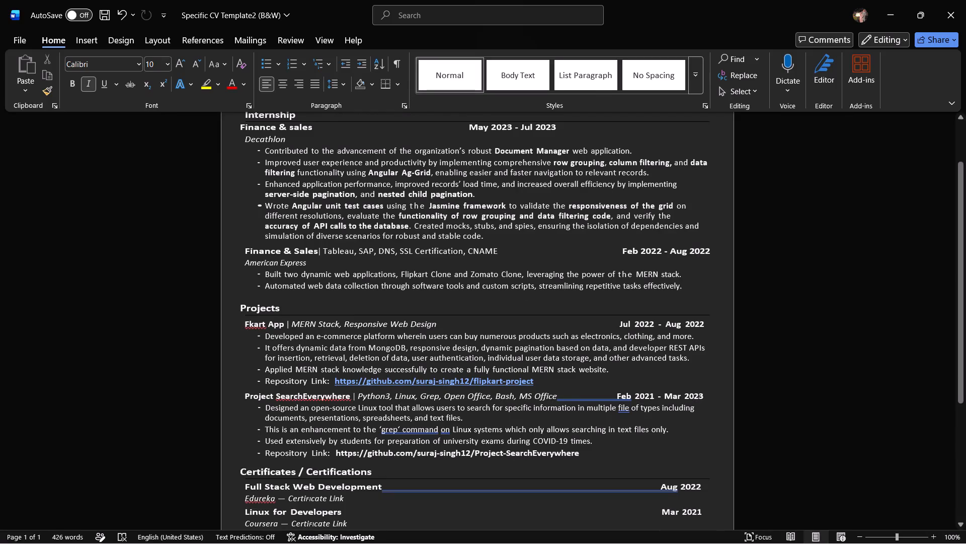
scroll(388, 140, up, 2)
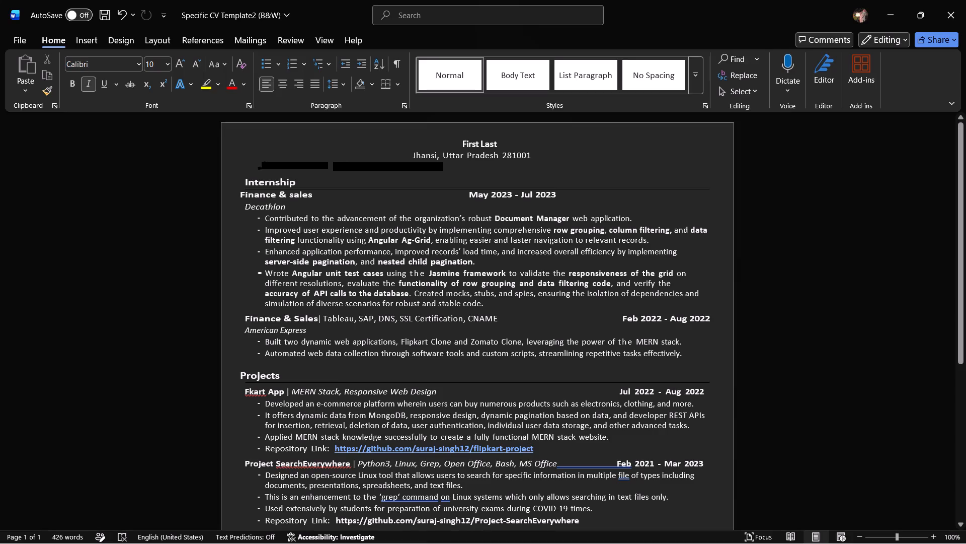
scroll(443, 223, down, 1)
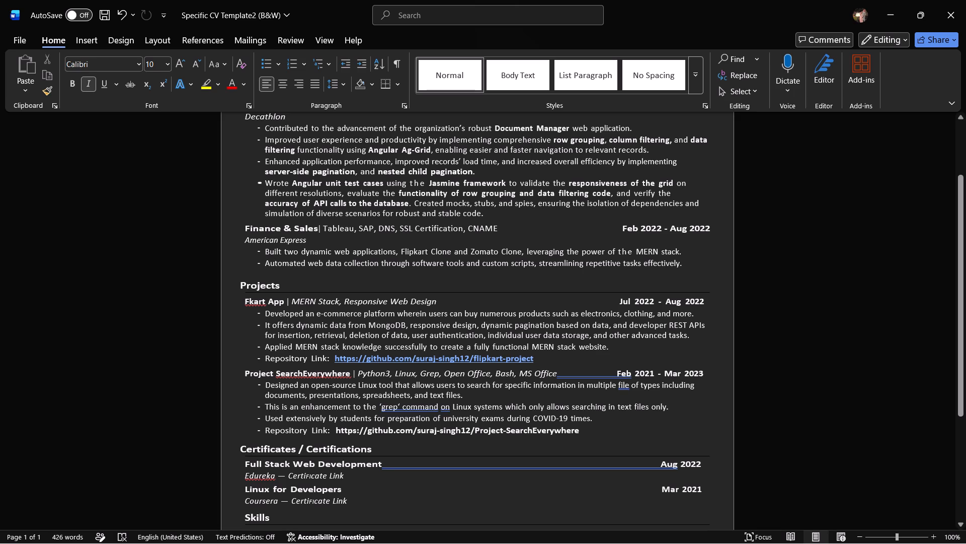
scroll(519, 159, up, 2)
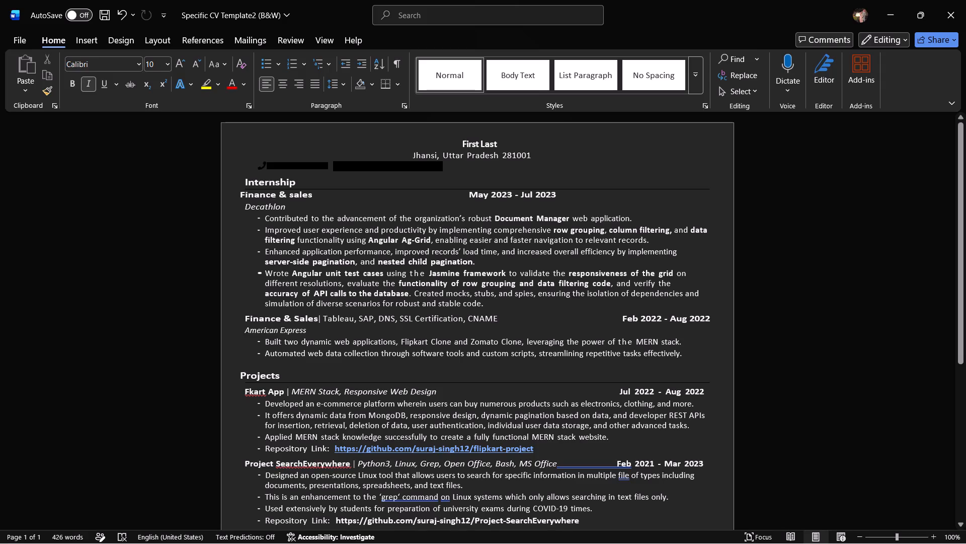
scroll(441, 306, down, 4)
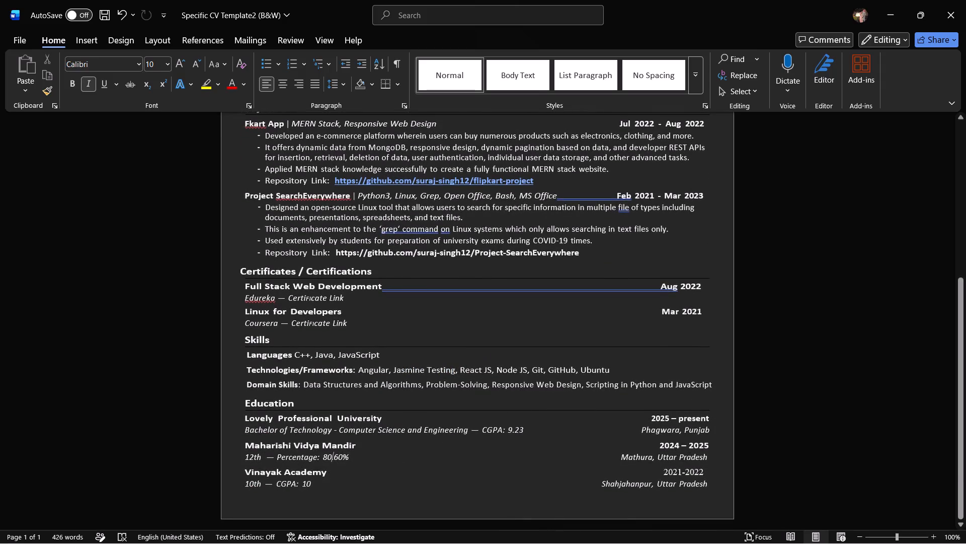
scroll(441, 306, down, 1)
scroll(441, 306, up, 3)
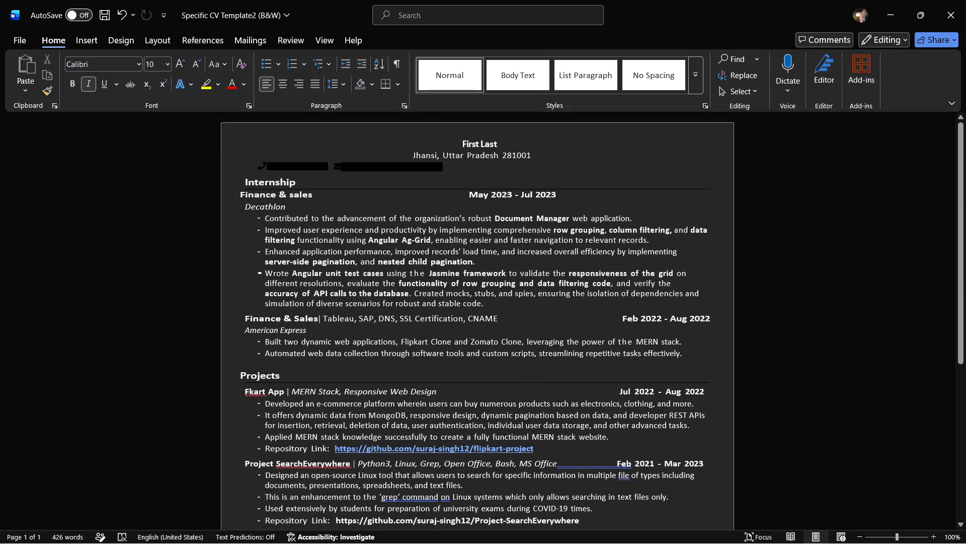
scroll(505, 299, down, 5)
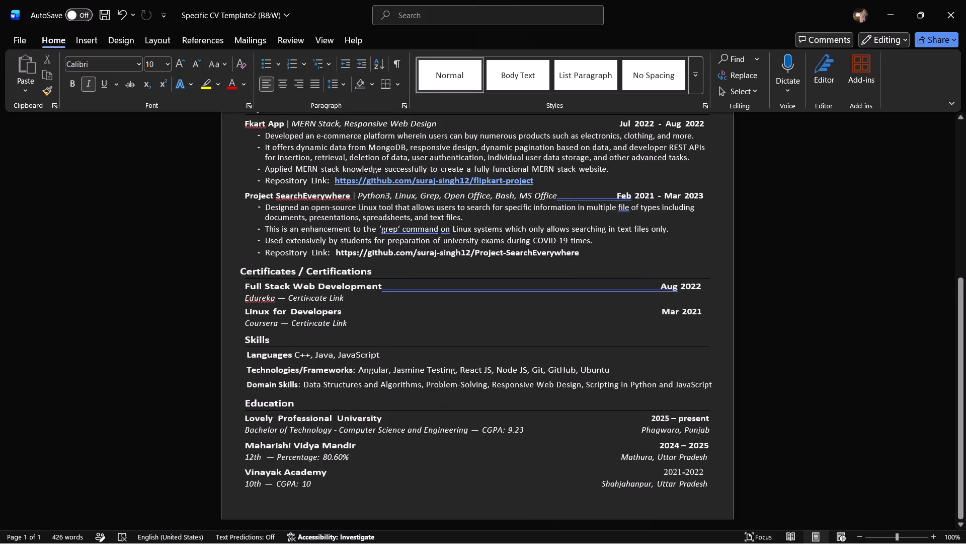
scroll(505, 299, up, 13)
scroll(505, 299, down, 4)
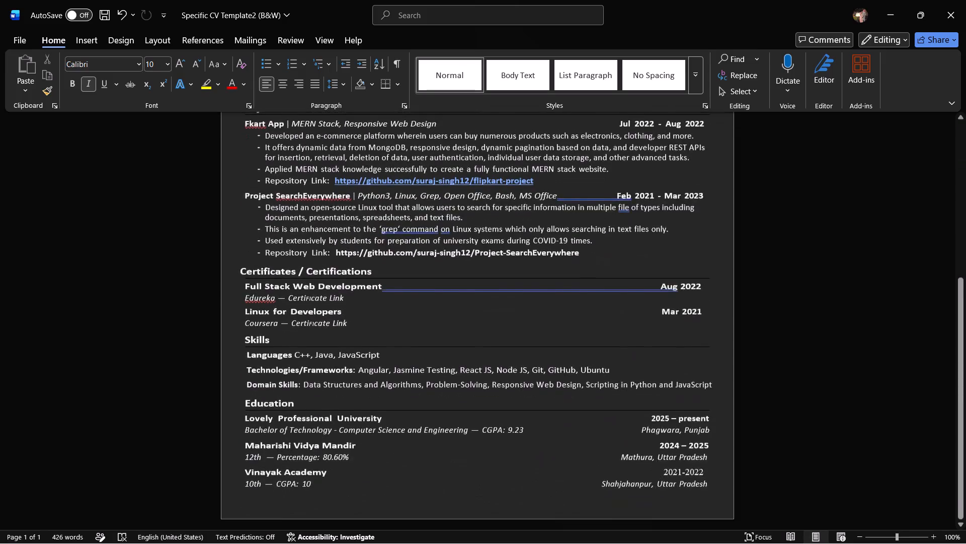
scroll(505, 299, up, 8)
scroll(505, 299, down, 4)
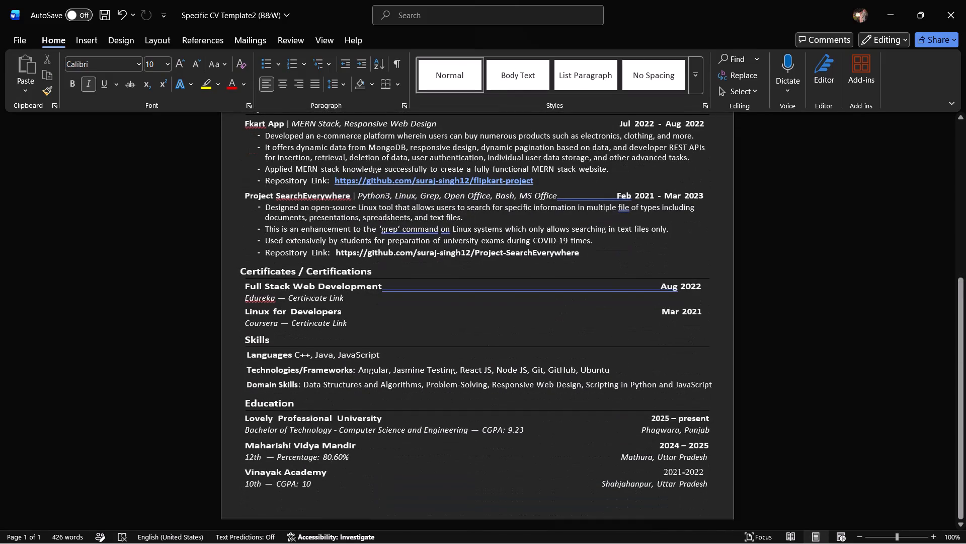
scroll(474, 371, up, 7)
scroll(474, 371, down, 1)
scroll(474, 371, up, 2)
scroll(474, 371, right, 1)
scroll(474, 371, up, 1)
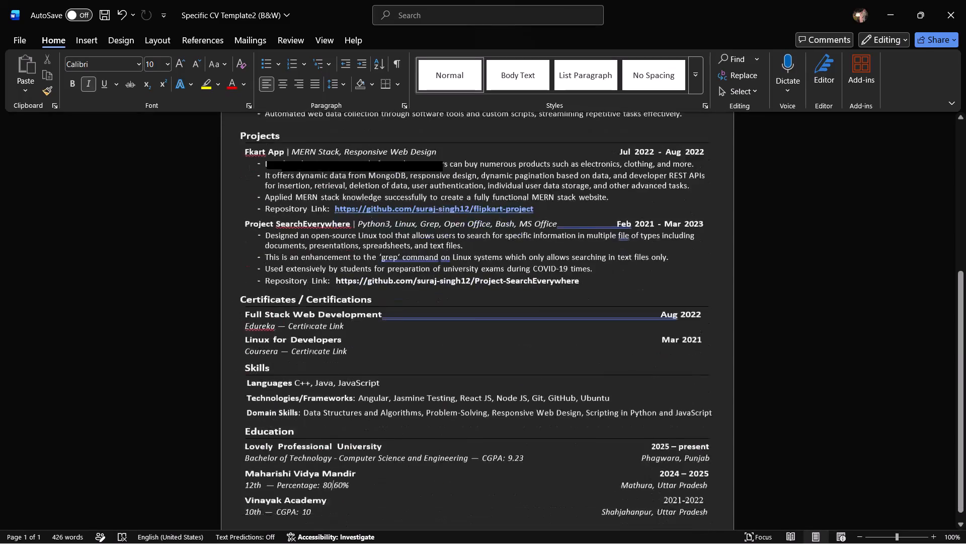
scroll(474, 371, up, 1)
scroll(474, 371, down, 2)
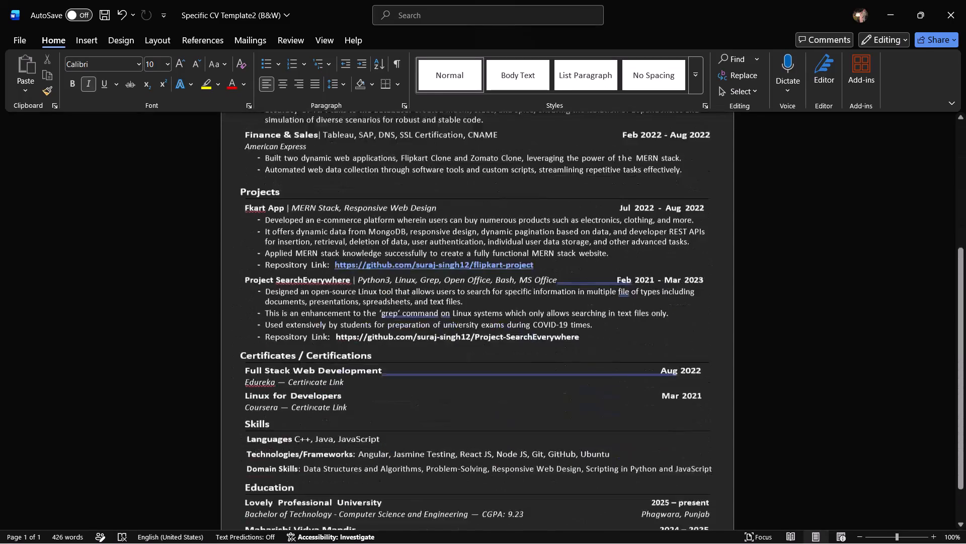
scroll(464, 234, down, 4)
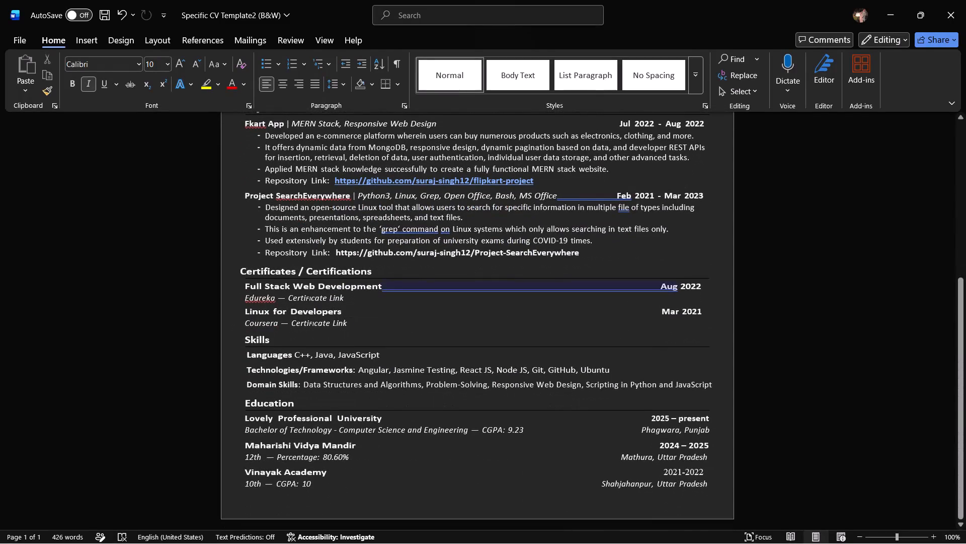
scroll(441, 279, up, 4)
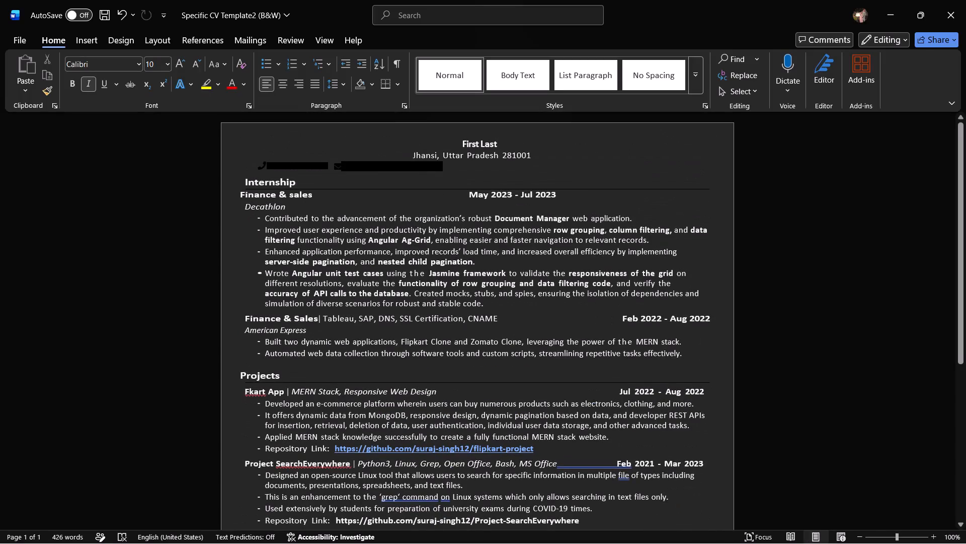
scroll(304, 324, right, 1)
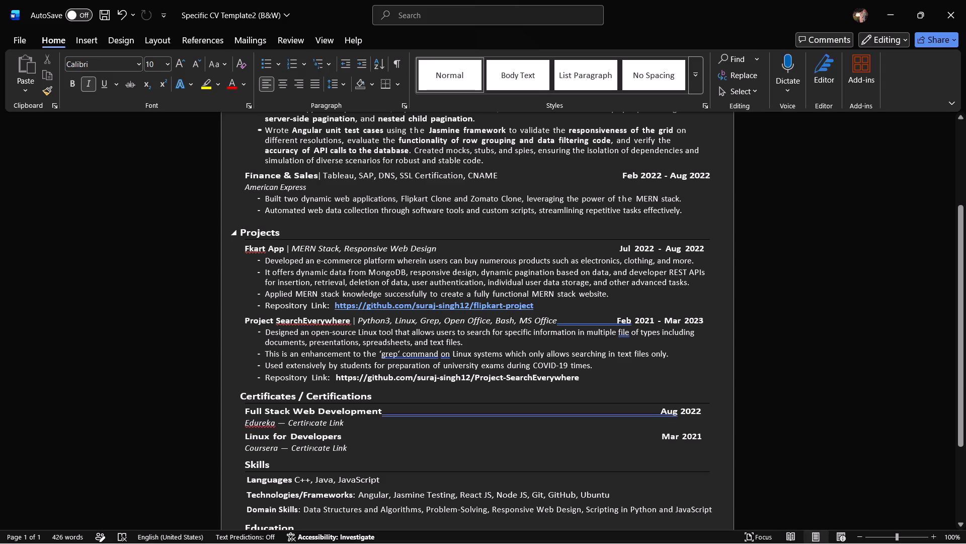
scroll(525, 124, up, 6)
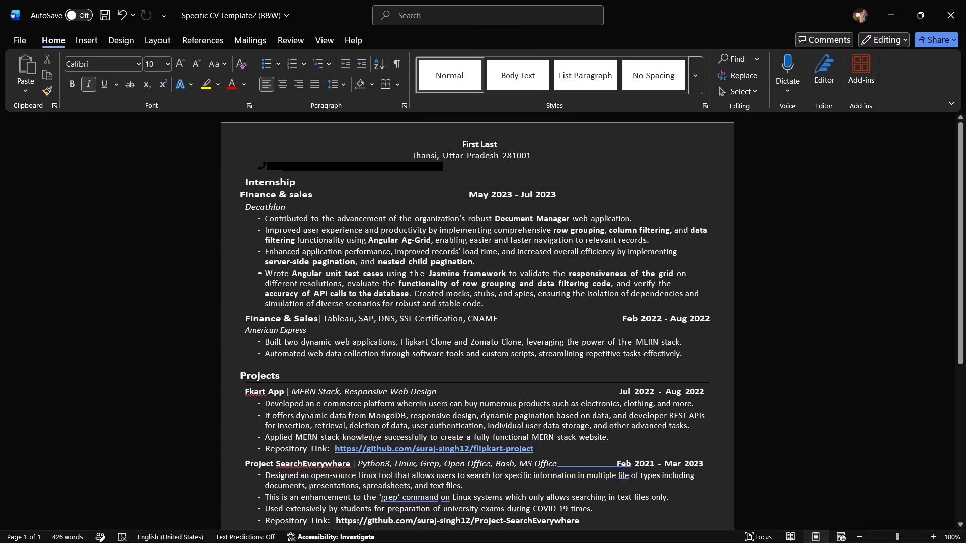
scroll(393, 284, right, 1)
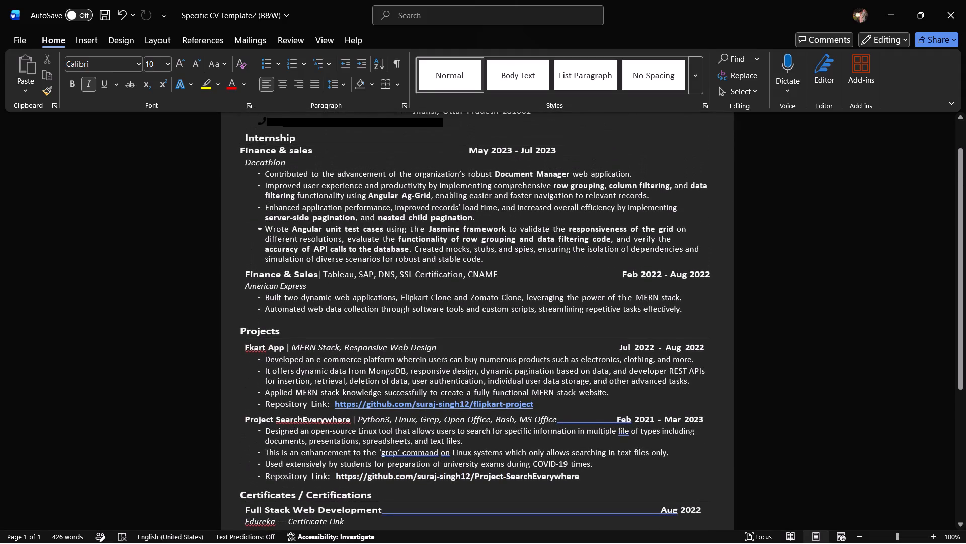
scroll(393, 284, up, 2)
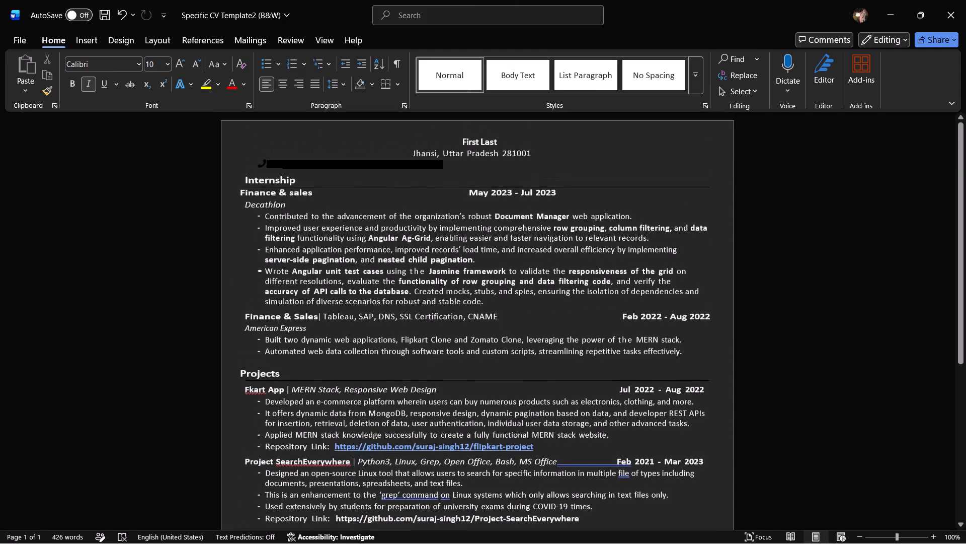
scroll(393, 284, up, 1)
scroll(393, 284, down, 1)
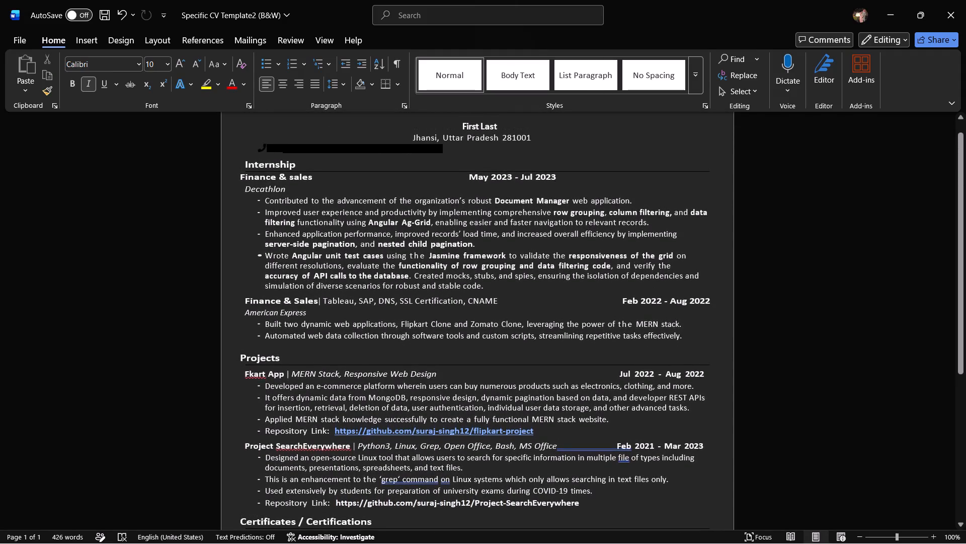
scroll(393, 284, down, 2)
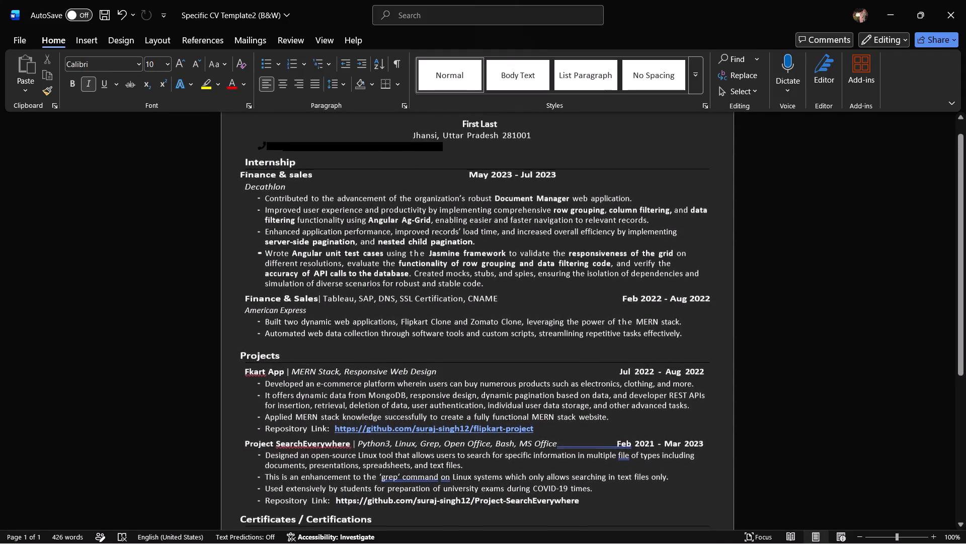
scroll(393, 284, down, 2)
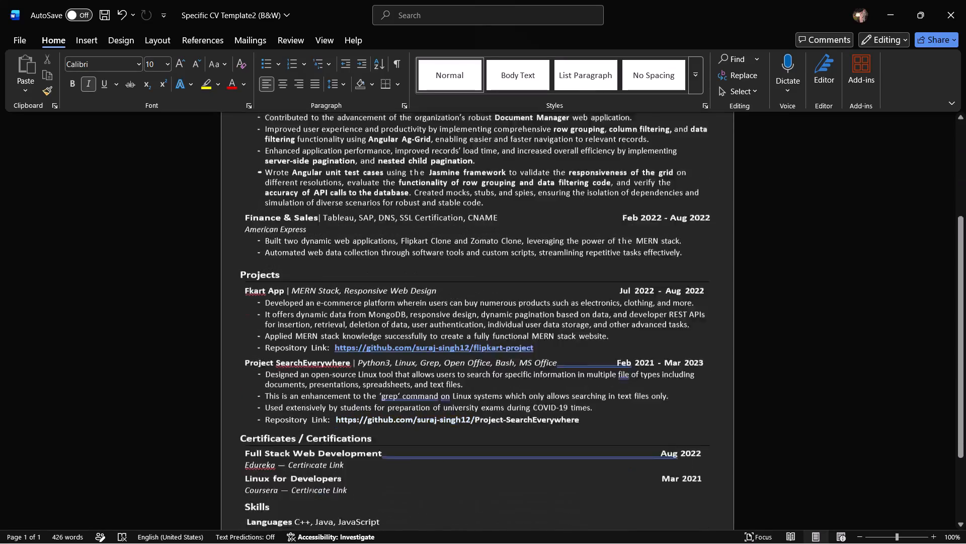
scroll(393, 284, down, 2)
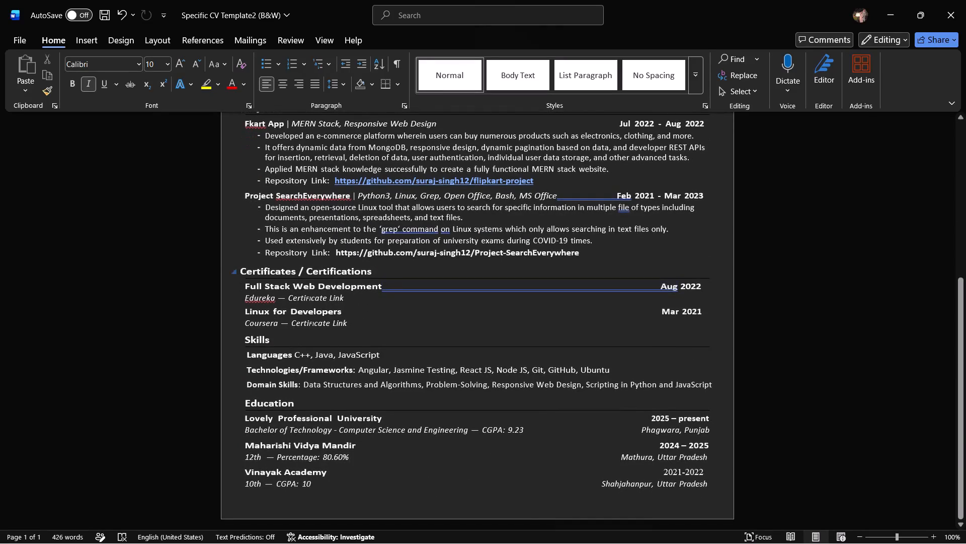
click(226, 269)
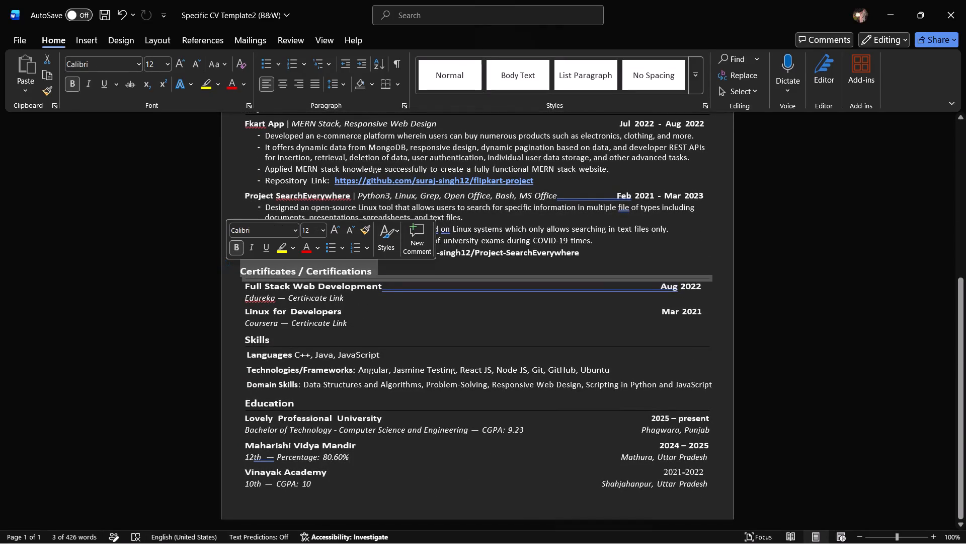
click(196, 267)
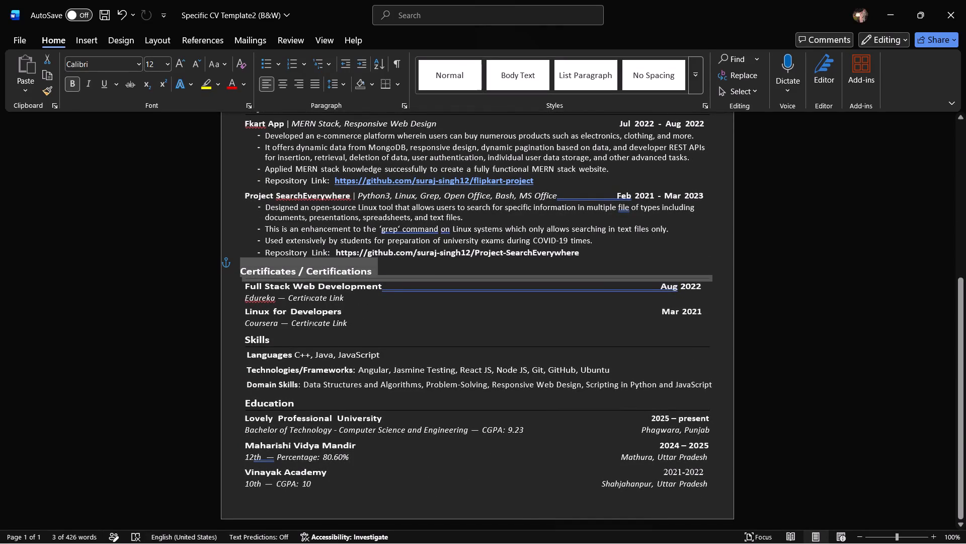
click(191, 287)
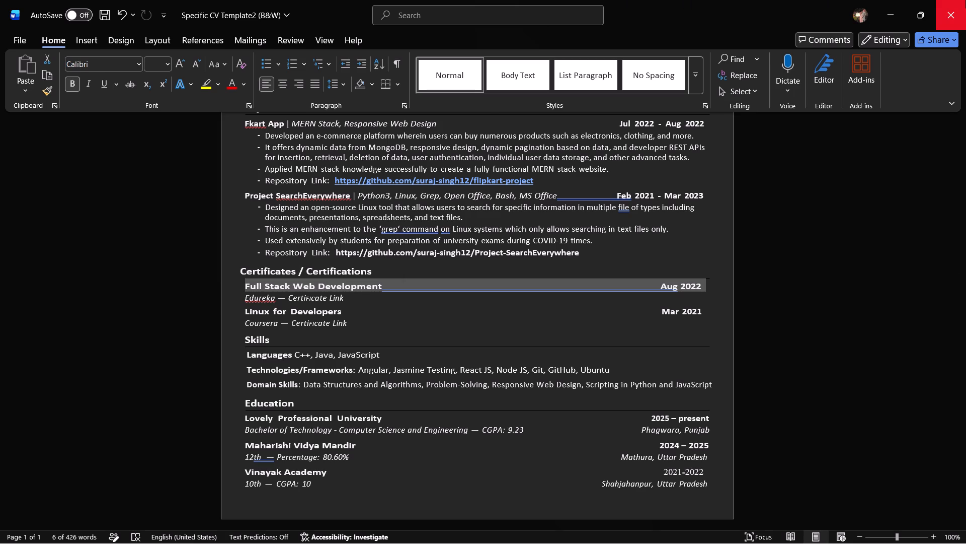
Close the Specific CV Template2 (B&W) document.
scroll(752, 157, up, 8)
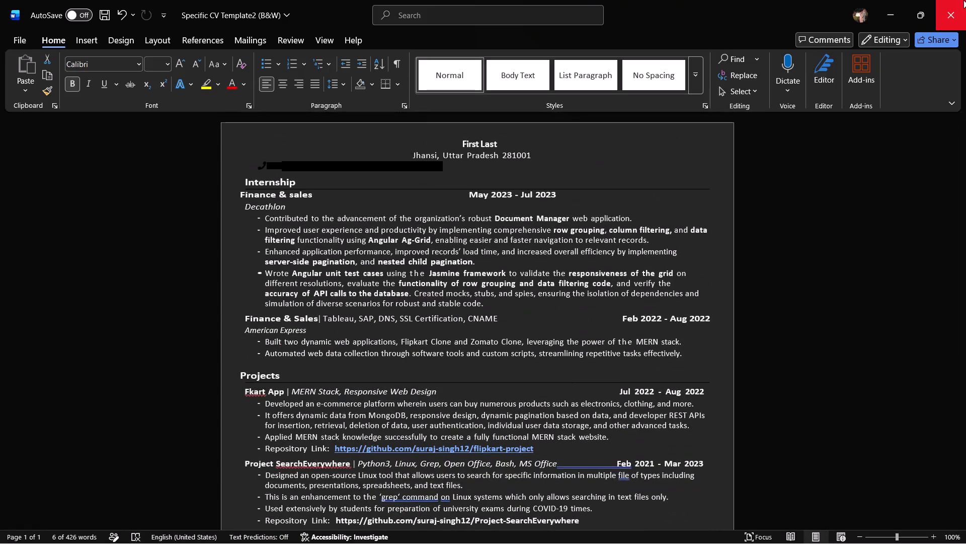
click(963, 0)
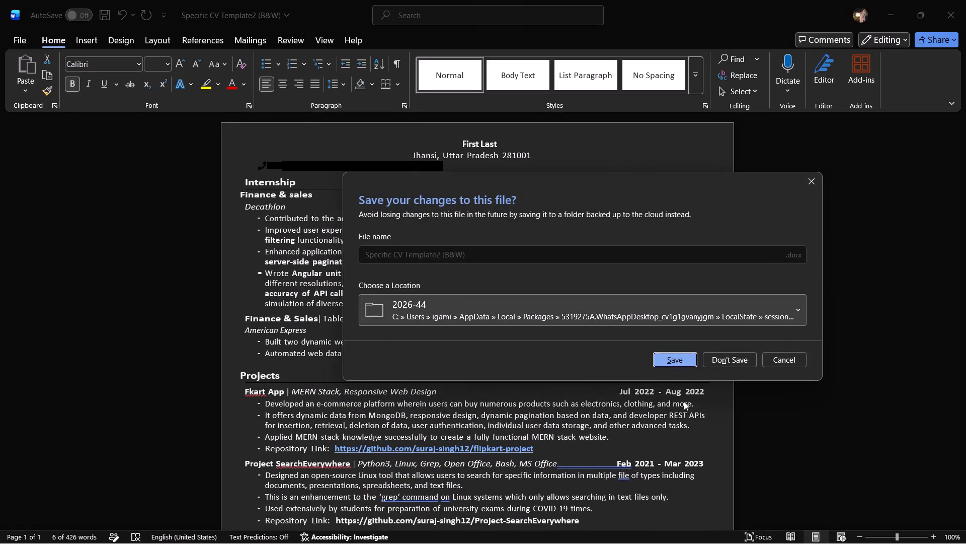
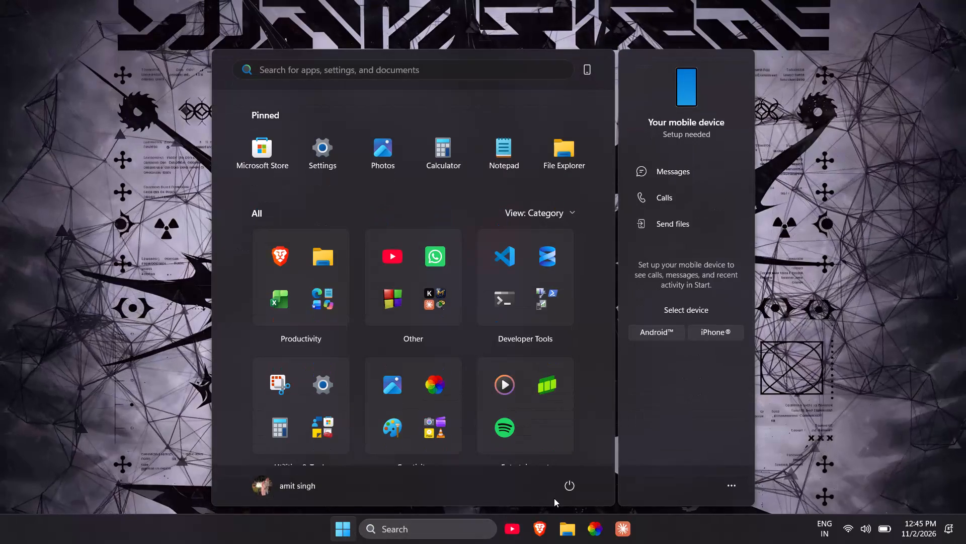
Shut down the computer from the Windows power options.
click(565, 491)
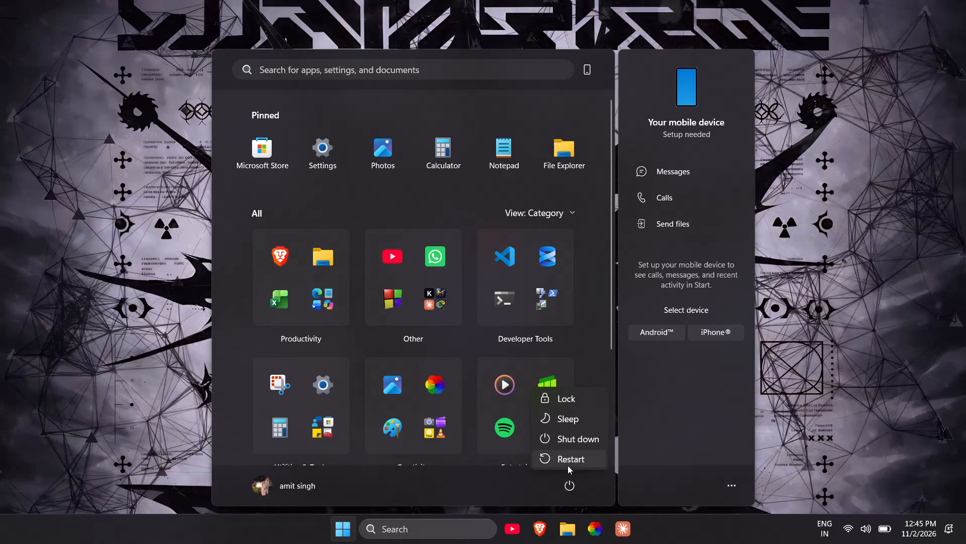
click(581, 441)
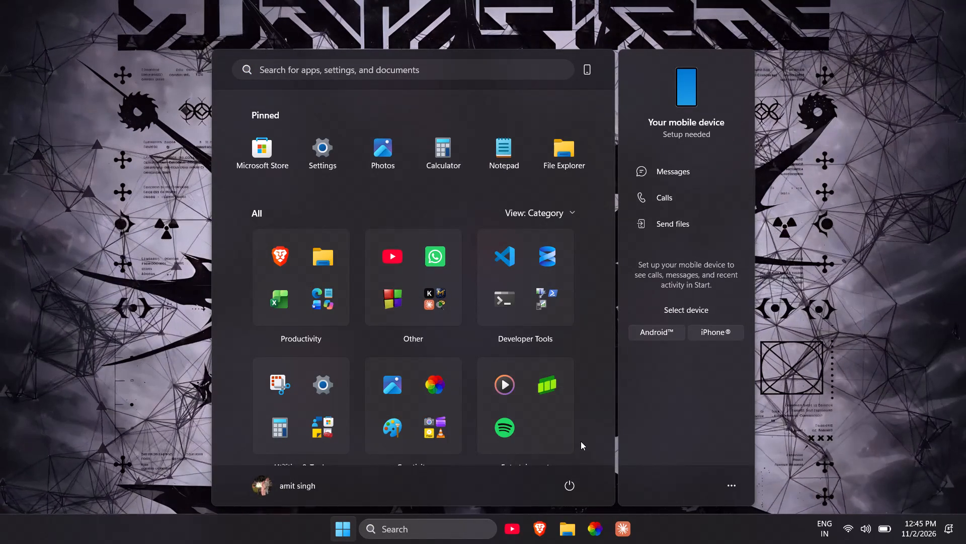